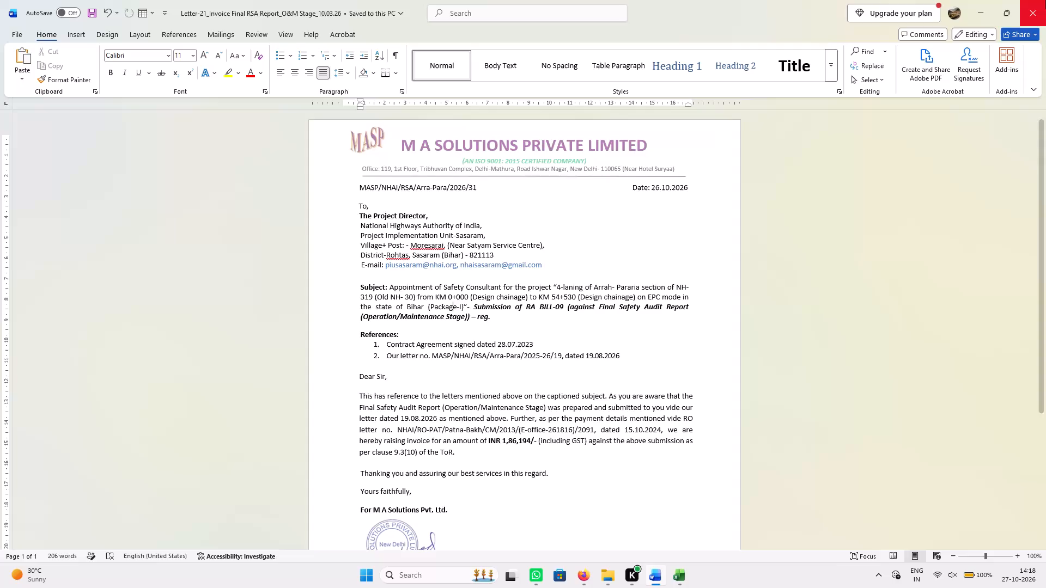
Close the Letter-21 invoice letter, and save and close the RA Bill-10_PIU Sasaram_ workbook.
left_click(1045, 0)
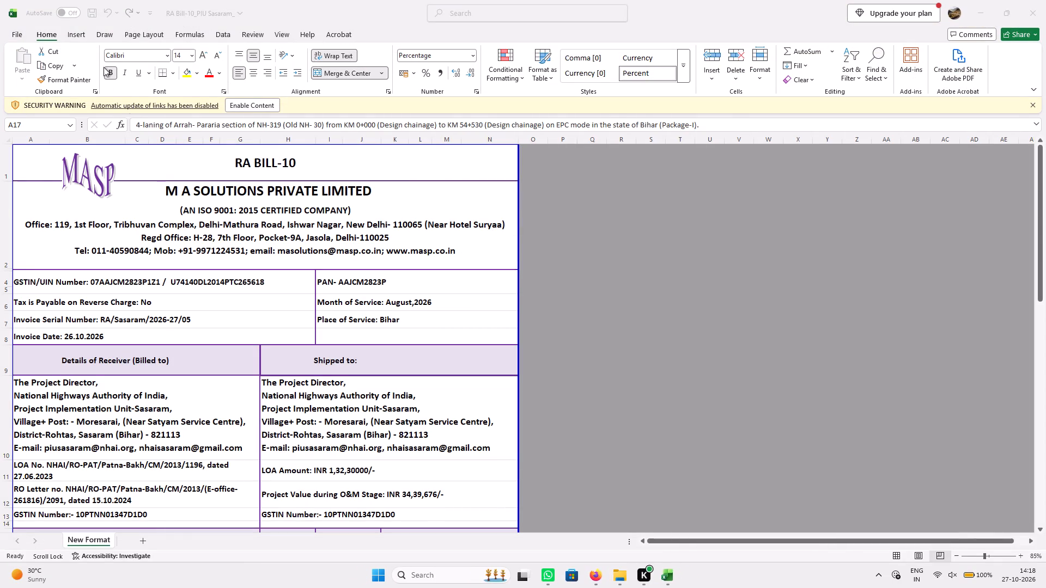
left_click(15, 32)
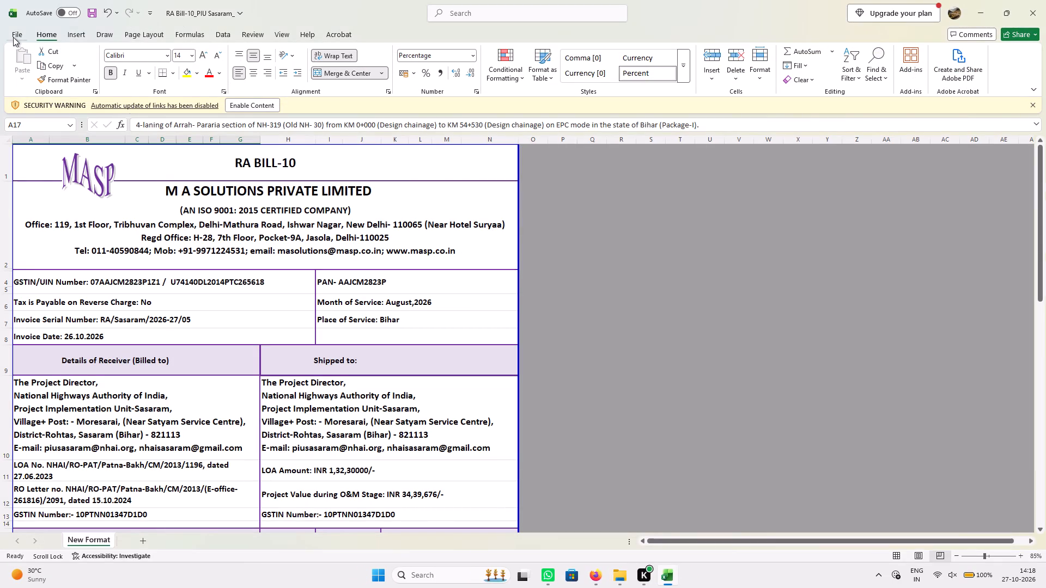
left_click(13, 37)
left_click(29, 157)
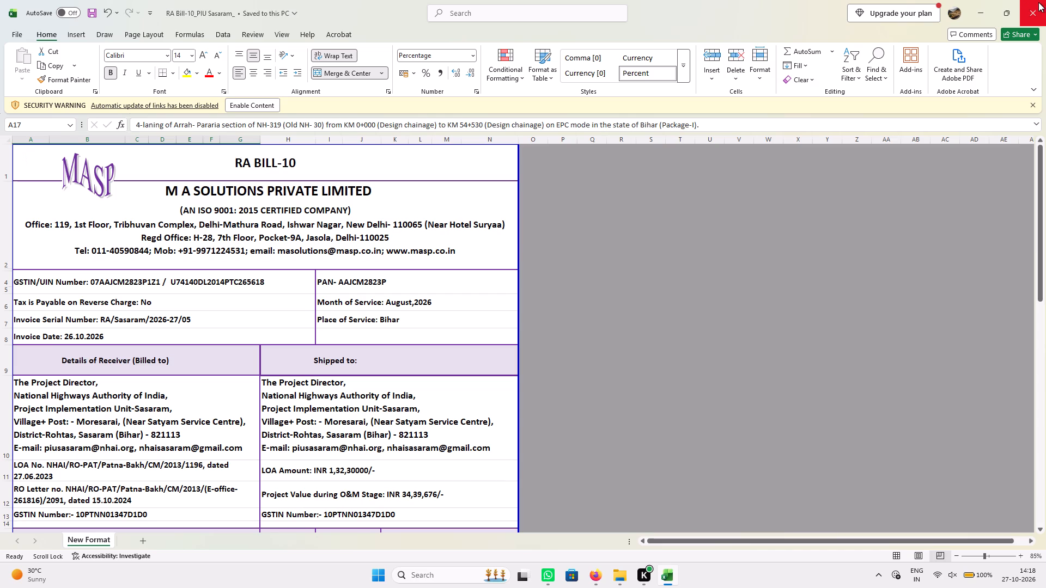
left_click(1038, 2)
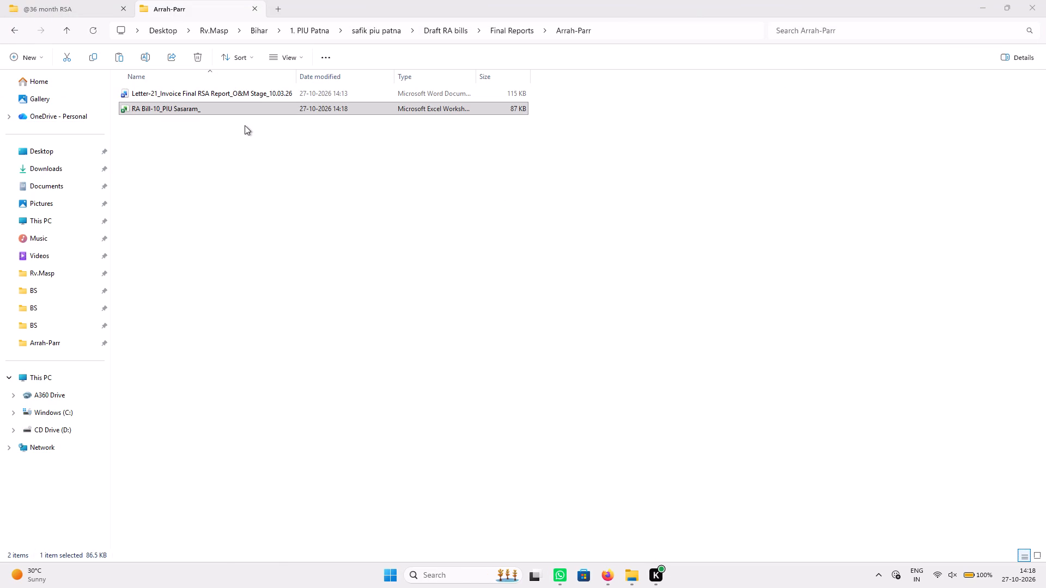
Create a new folder named RSA inside the Arrah-Parr folder under Final Reports.
left_click(232, 133)
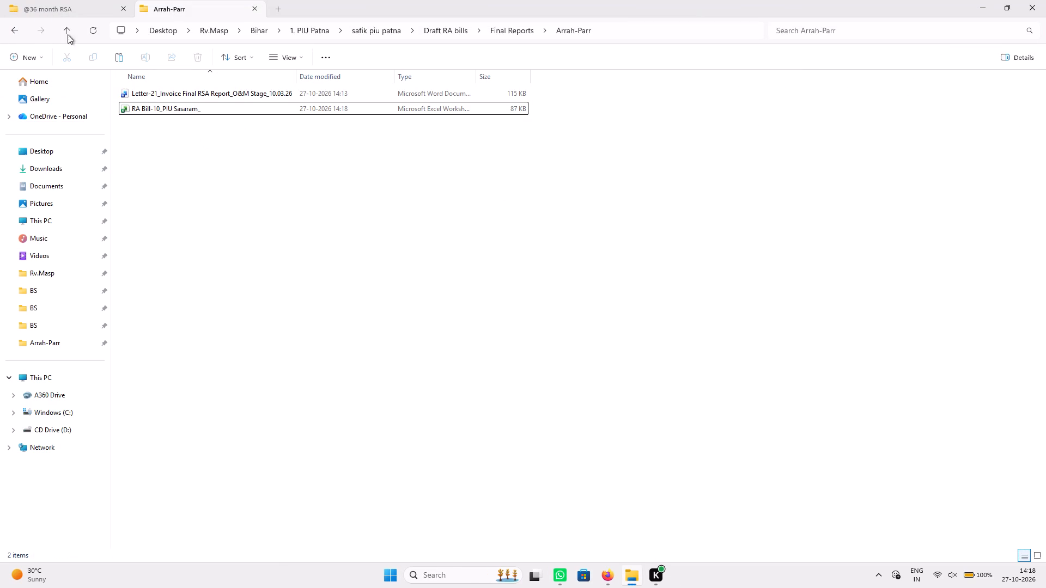
left_click(16, 30)
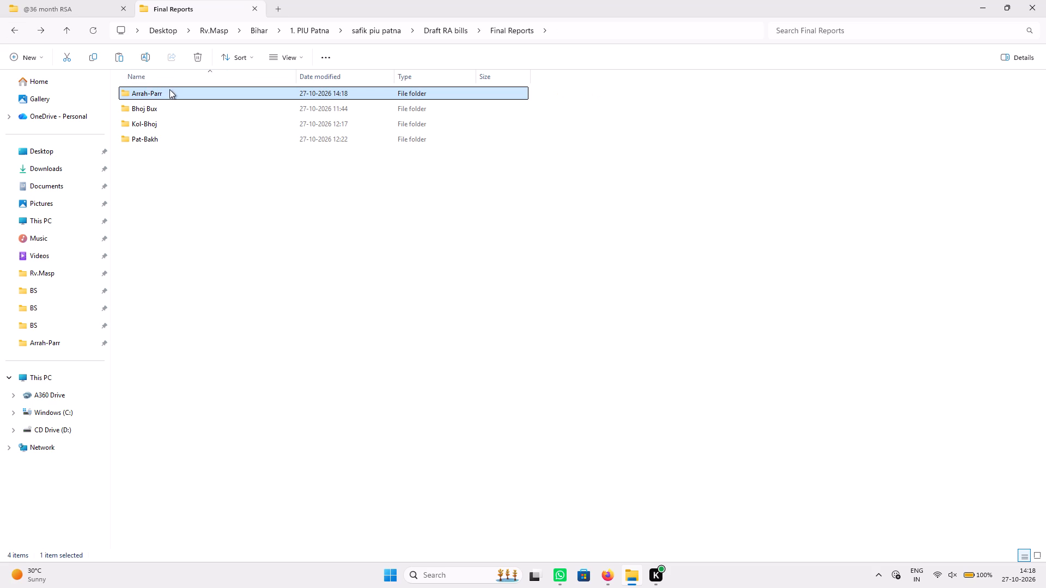
double_click(169, 89)
right_click(177, 214)
left_click(249, 334)
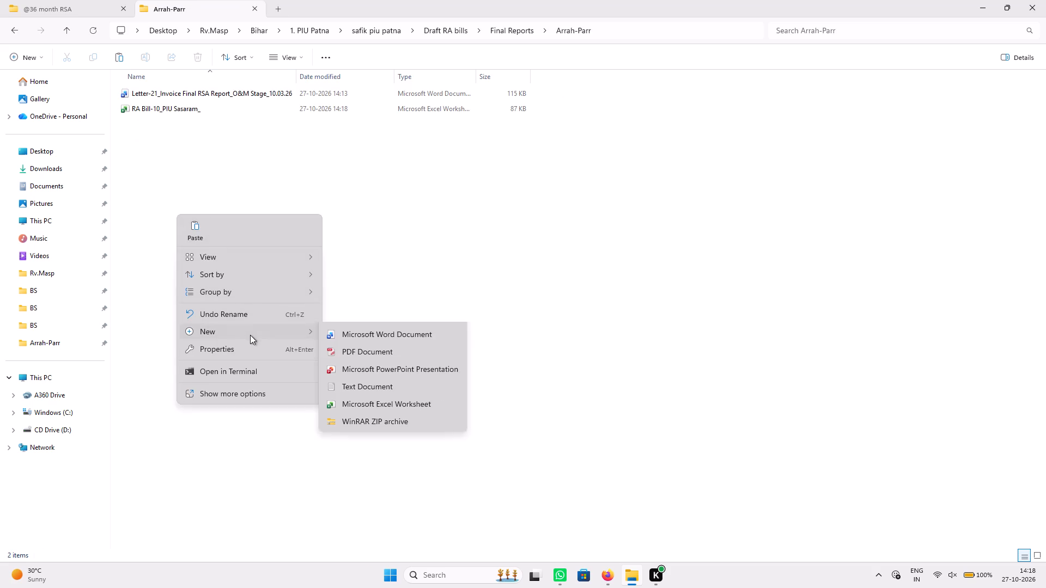
left_click(354, 335)
type("RSA")
left_click(243, 255)
Create a second folder named BS inside the Arrah-Parr folder.
right_click(243, 255)
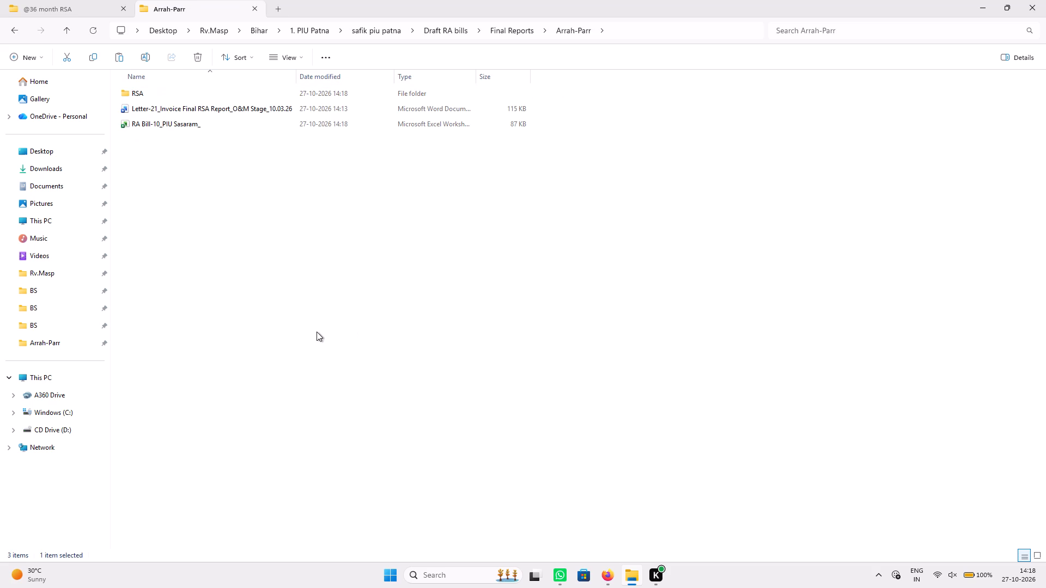
left_click(334, 365)
left_click(423, 370)
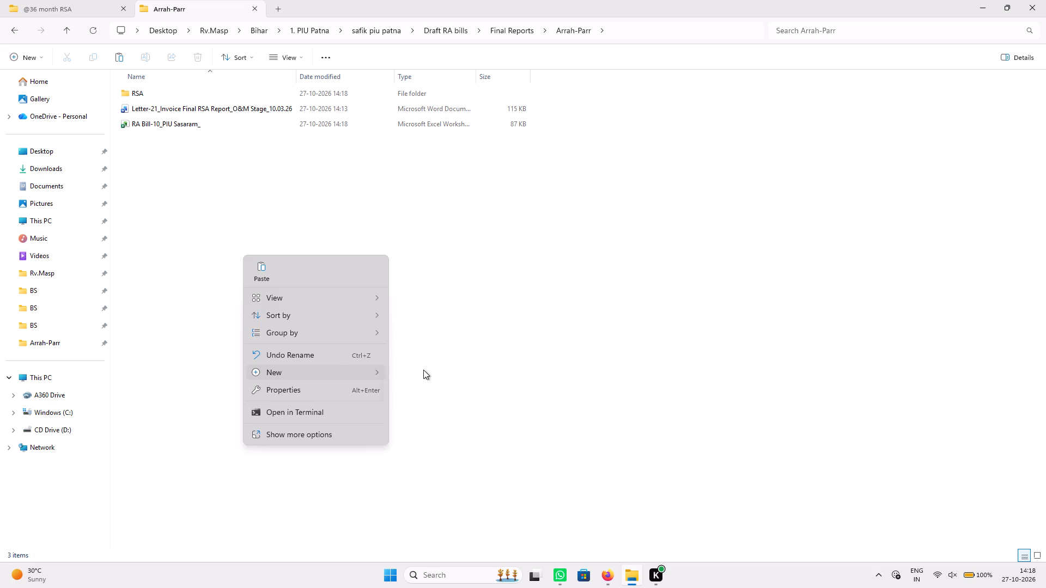
type("BS")
key("Return")
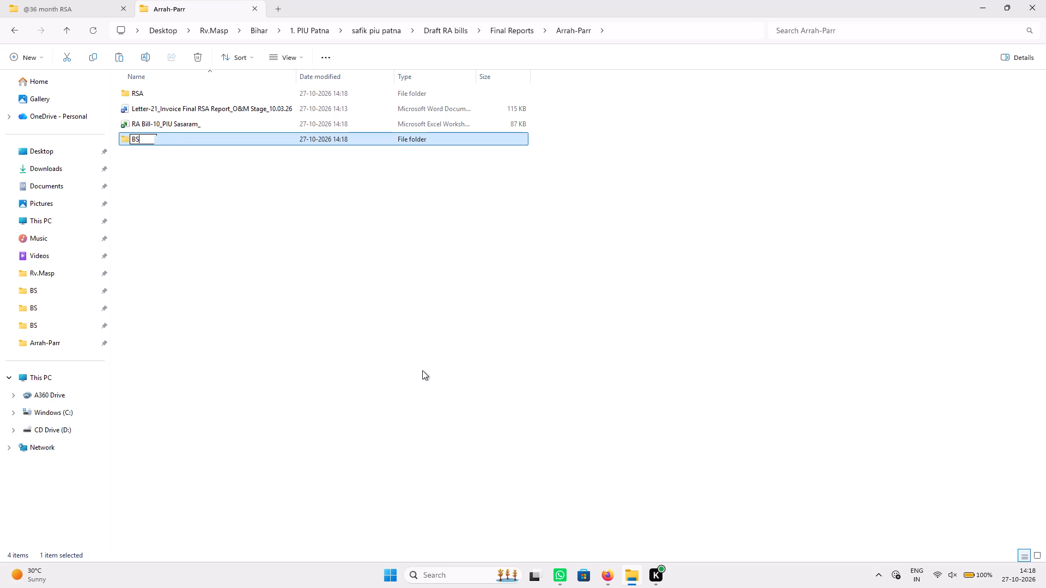
Move the Letter-21 document and the RA Bill-10_PIU Sasaram_ workbook into the RSA folder, and return to Arrah-Parr.
left_click(297, 192)
left_click_drag(238, 201, 278, 126)
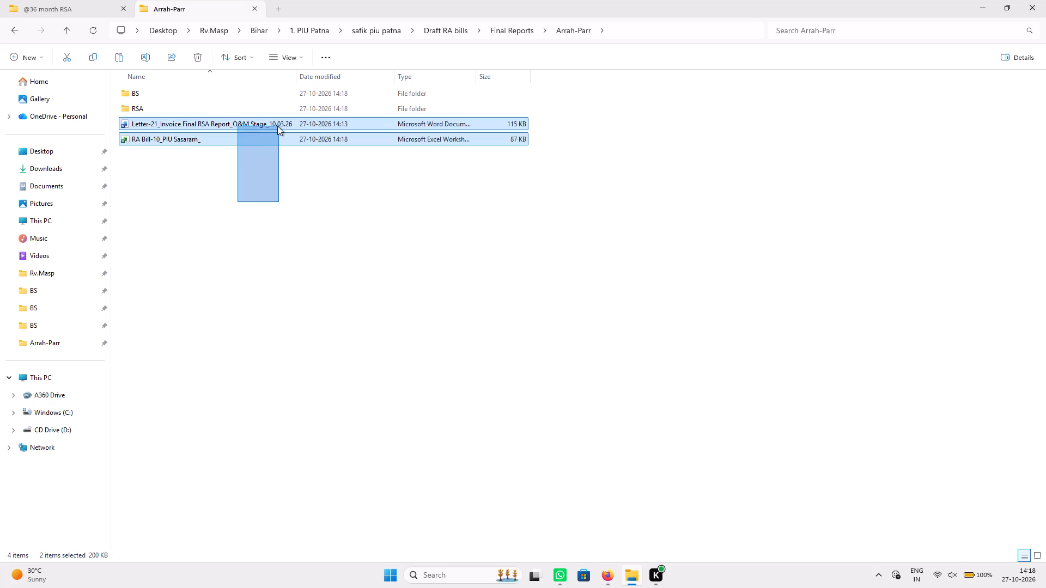
key("ctrl+x")
double_click(179, 106)
left_click(191, 139)
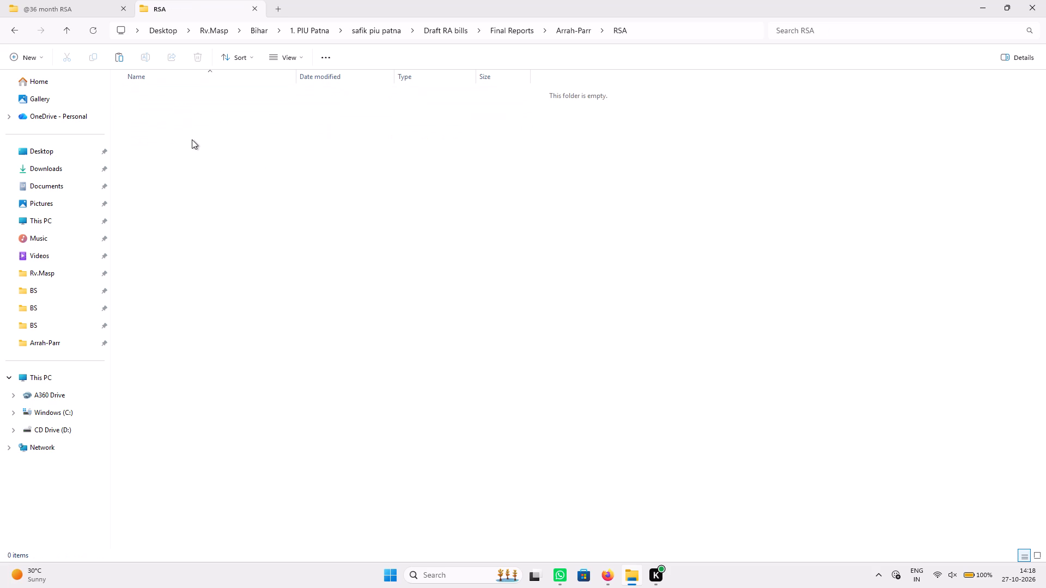
key("ctrl+v")
left_click(220, 201)
left_click(15, 32)
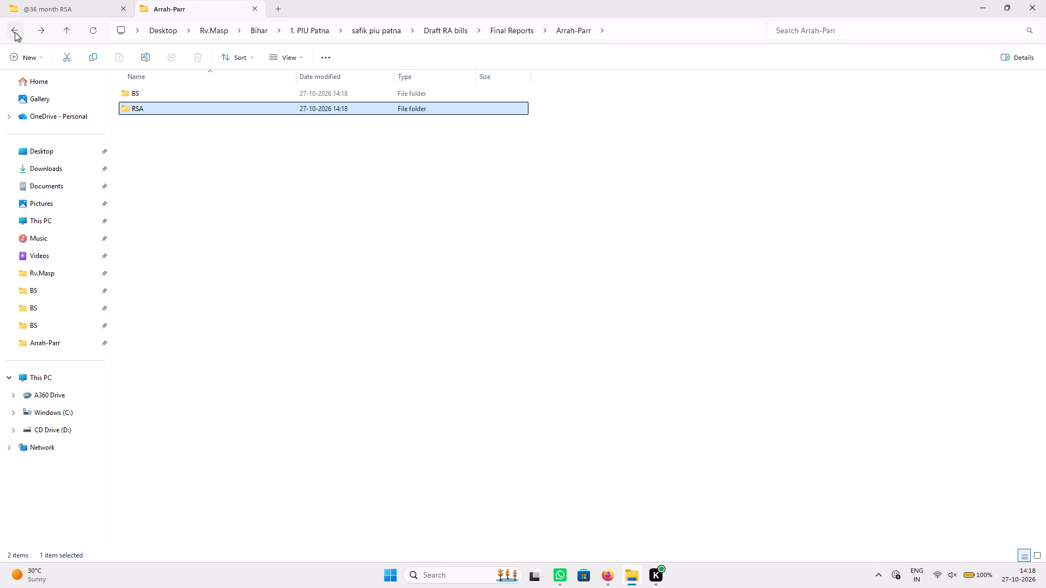
left_click(69, 4)
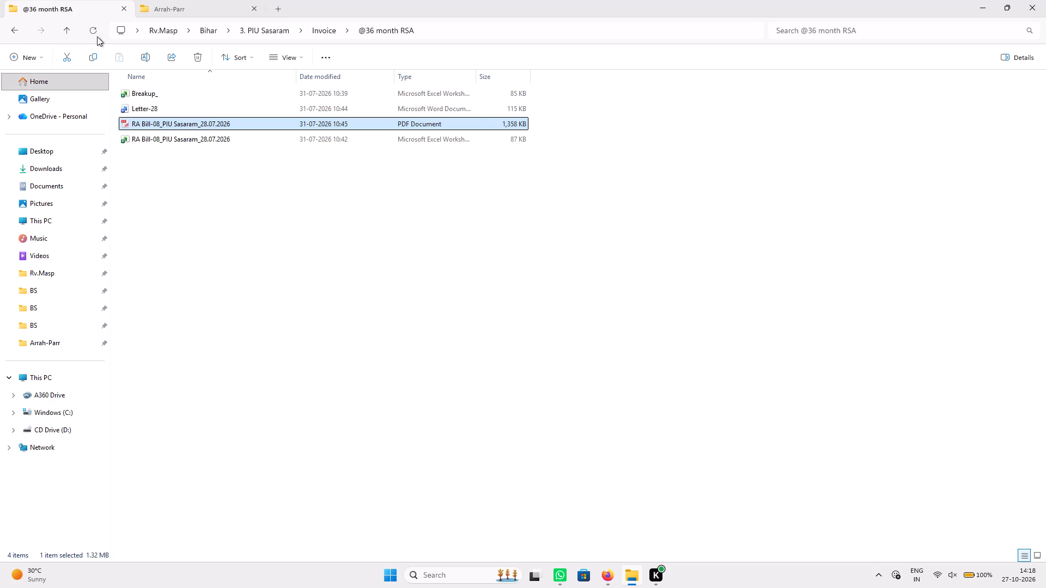
left_click(141, 92)
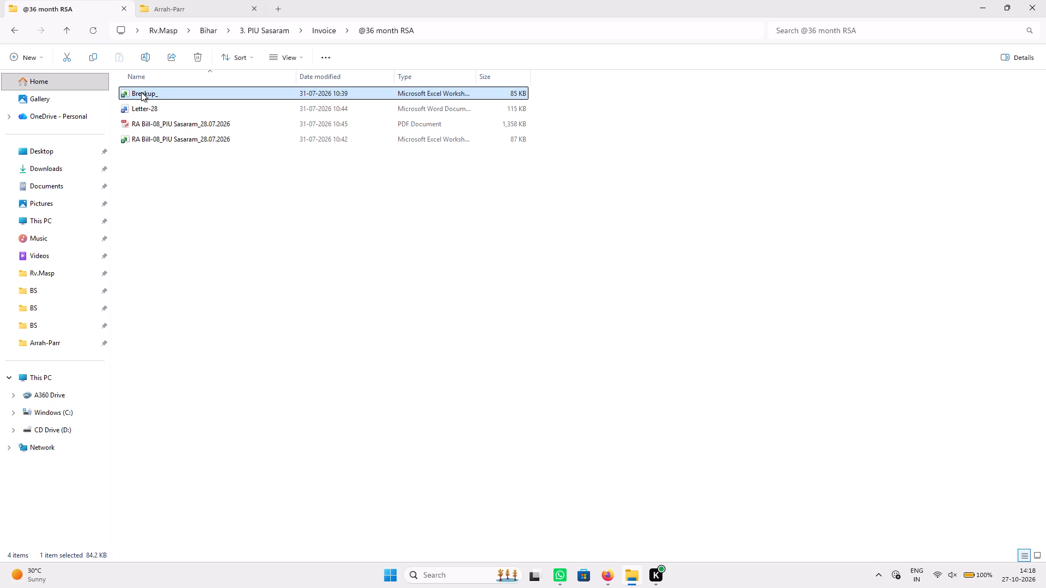
key("ctrl+c")
left_click(171, 7)
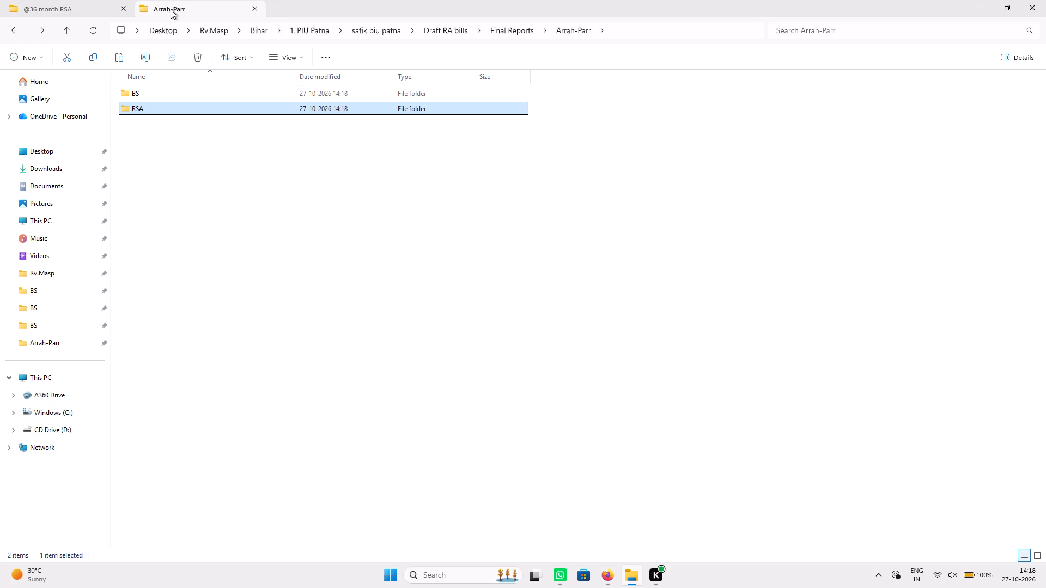
Look through the 3. PIU Sasaram and 1. PIU Patna folders, including Patna's Invoice and Blackspot Invoice subfolders.
left_click(63, 8)
left_click(10, 31)
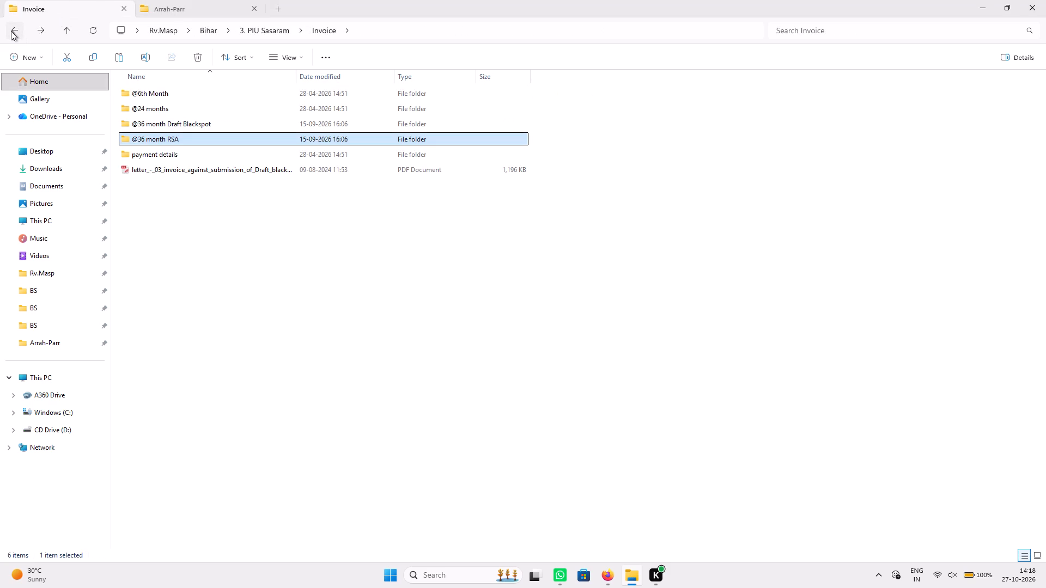
left_click(11, 31)
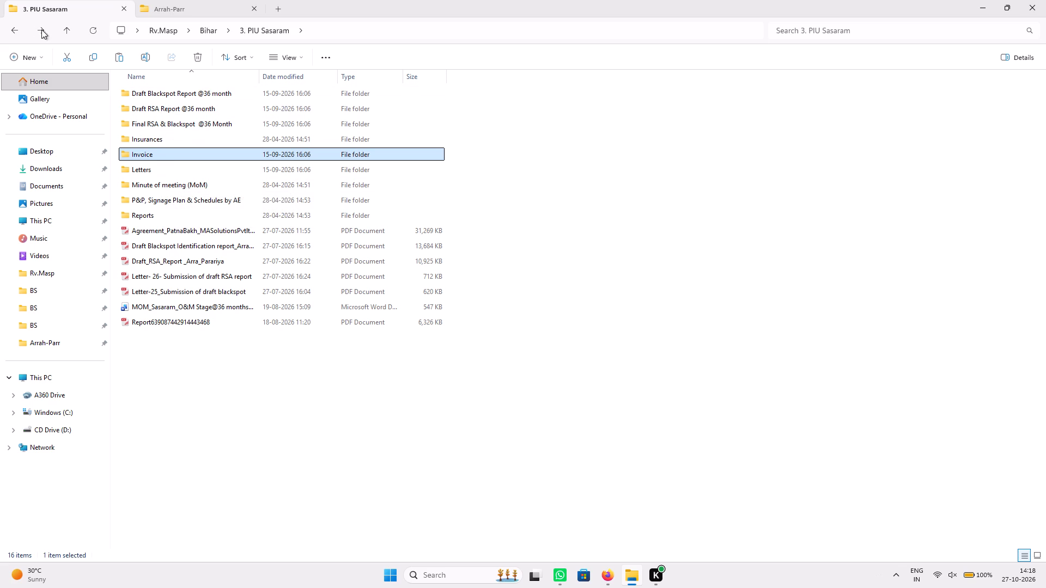
left_click(10, 29)
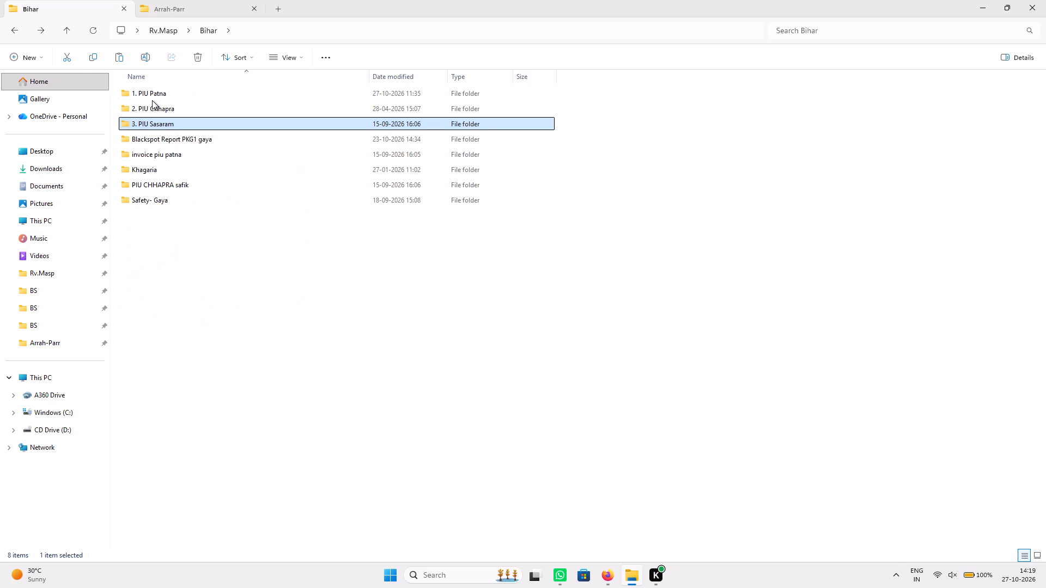
double_click(147, 95)
double_click(155, 155)
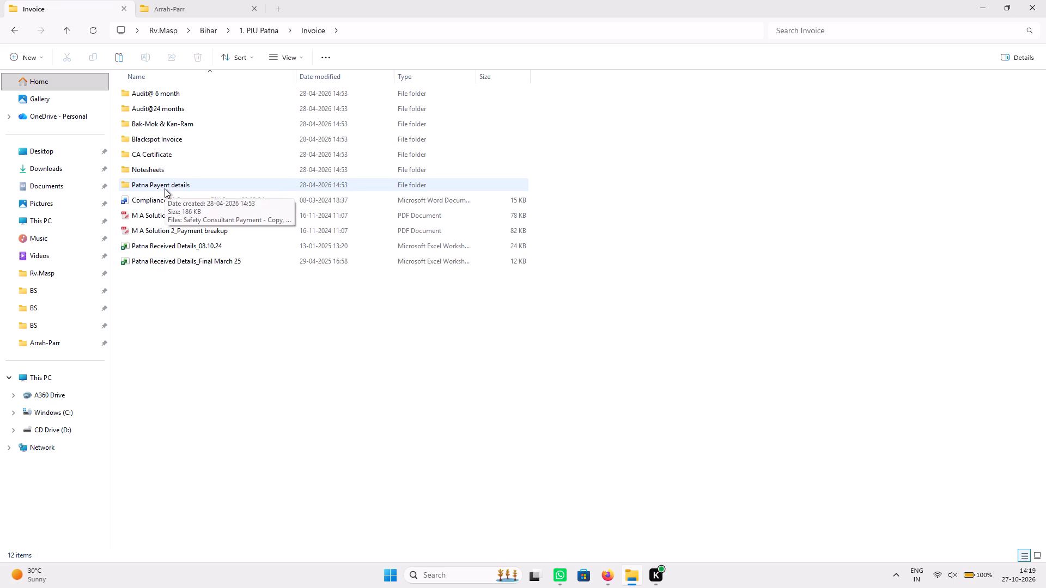
double_click(162, 139)
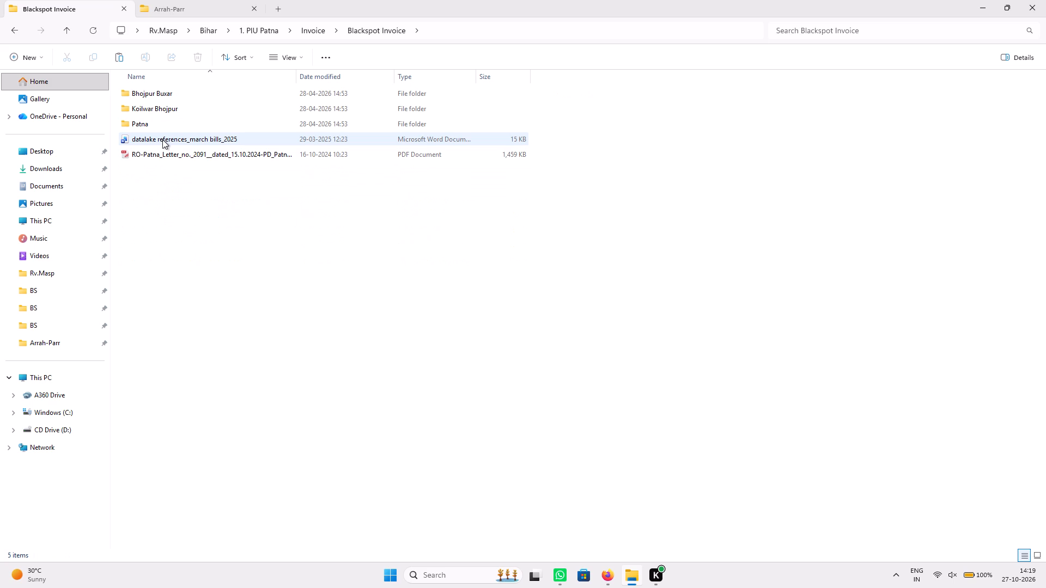
double_click(150, 93)
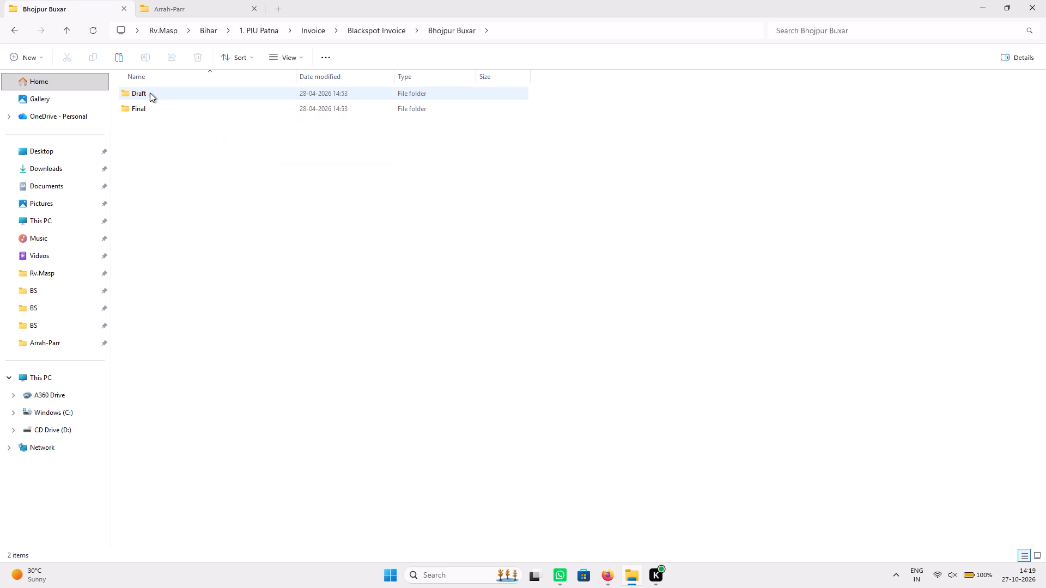
double_click(20, 25)
left_click(19, 27)
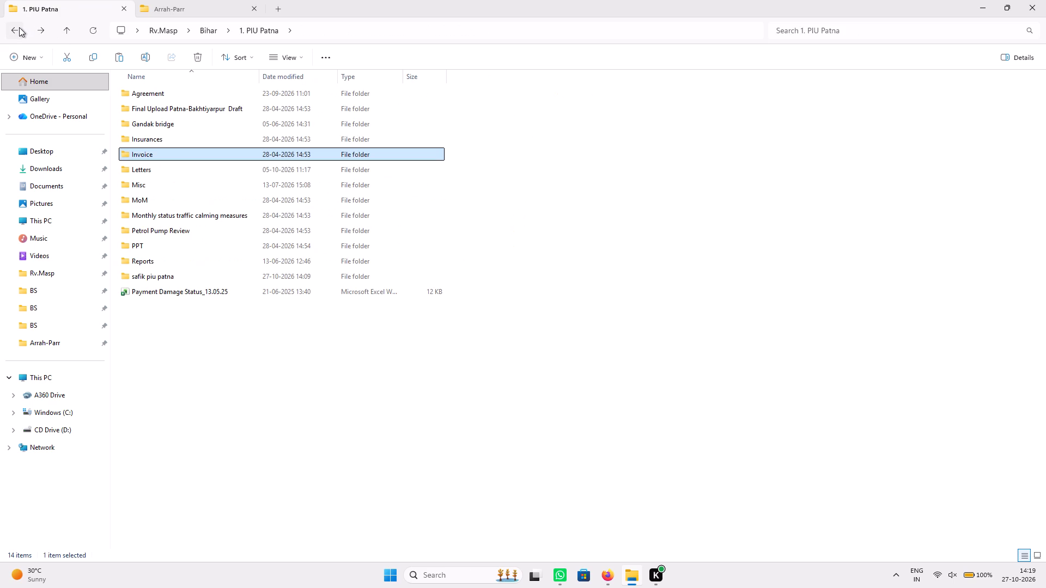
left_click(19, 27)
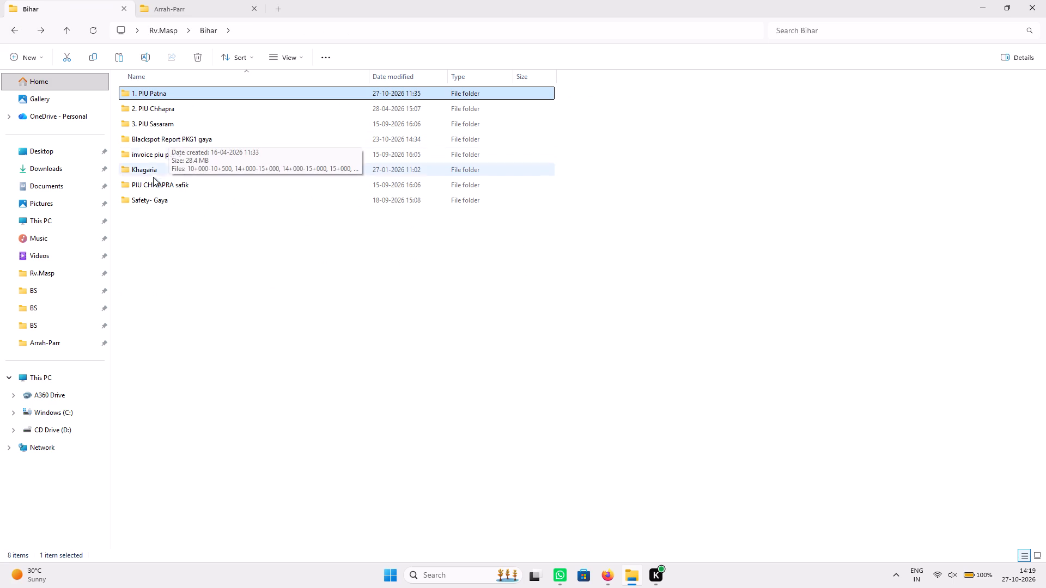
Look through the invoice piu patna folder, its Draft RSA and 1.Patna-Bakhtiyarpur subfolders, and the 1. PIU Patna folder for breakup files.
double_click(163, 152)
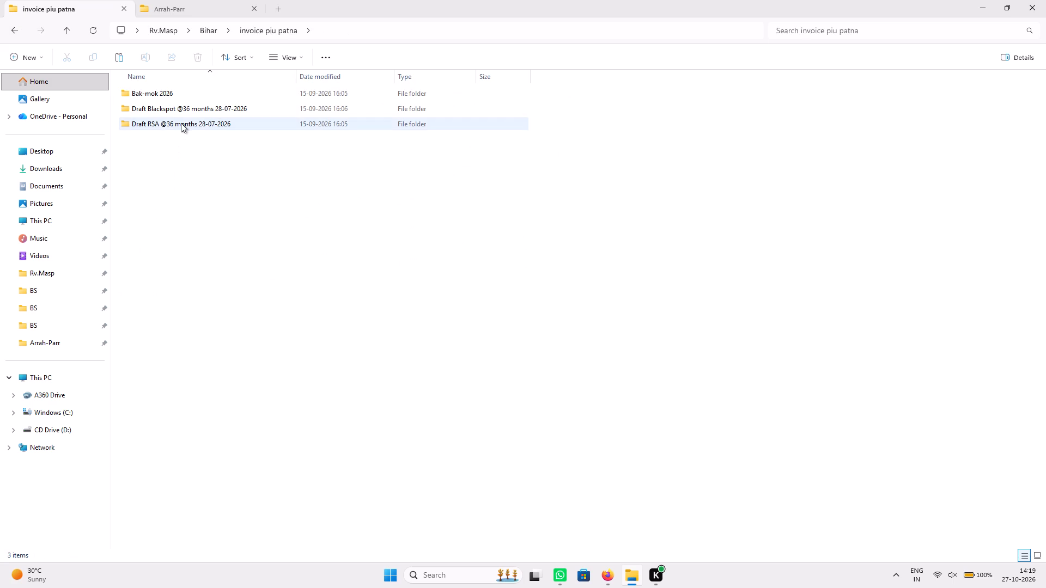
double_click(181, 123)
left_click(187, 177)
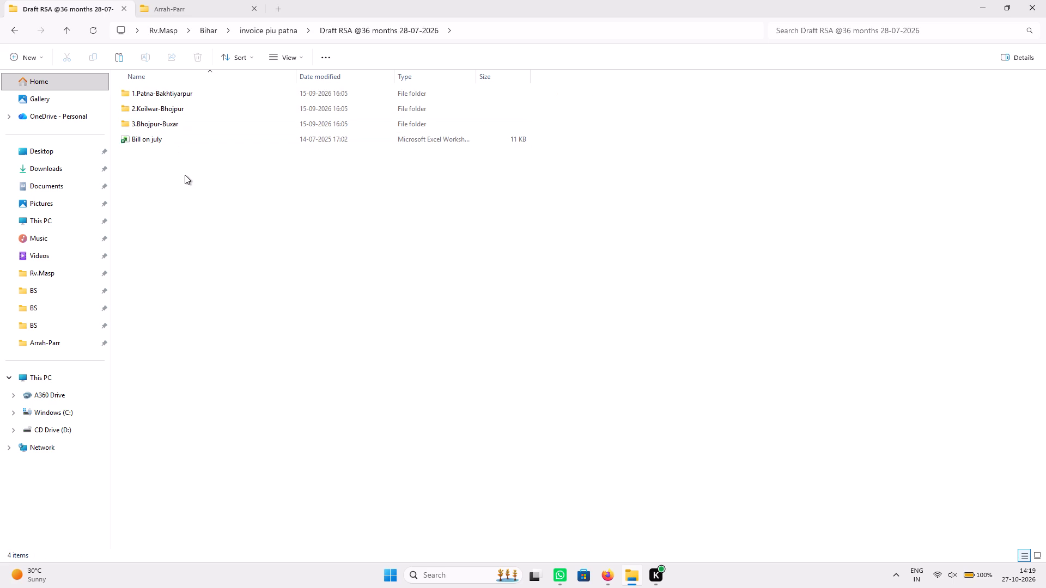
double_click(139, 90)
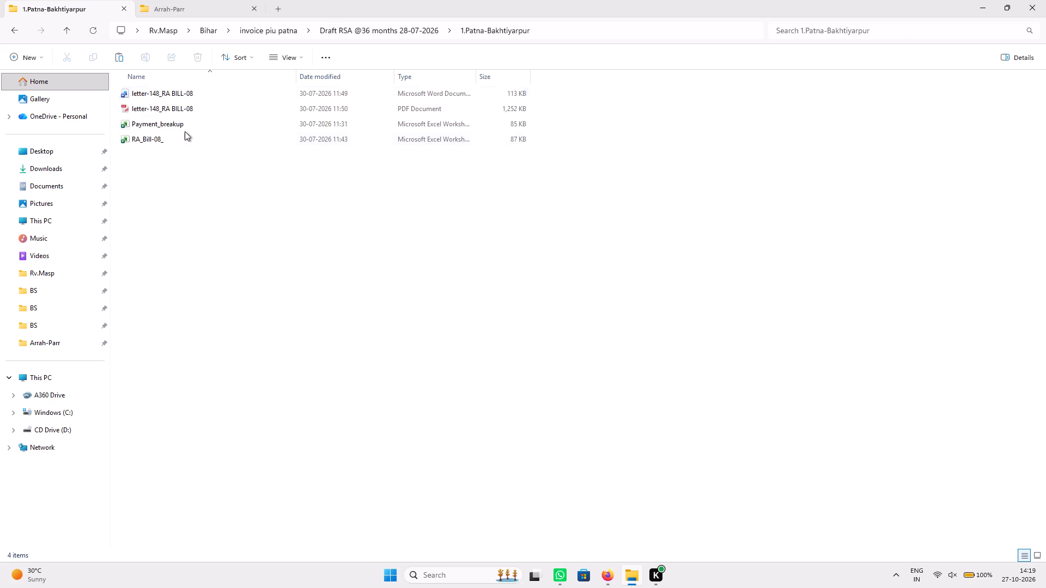
left_click(14, 33)
left_click(14, 33)
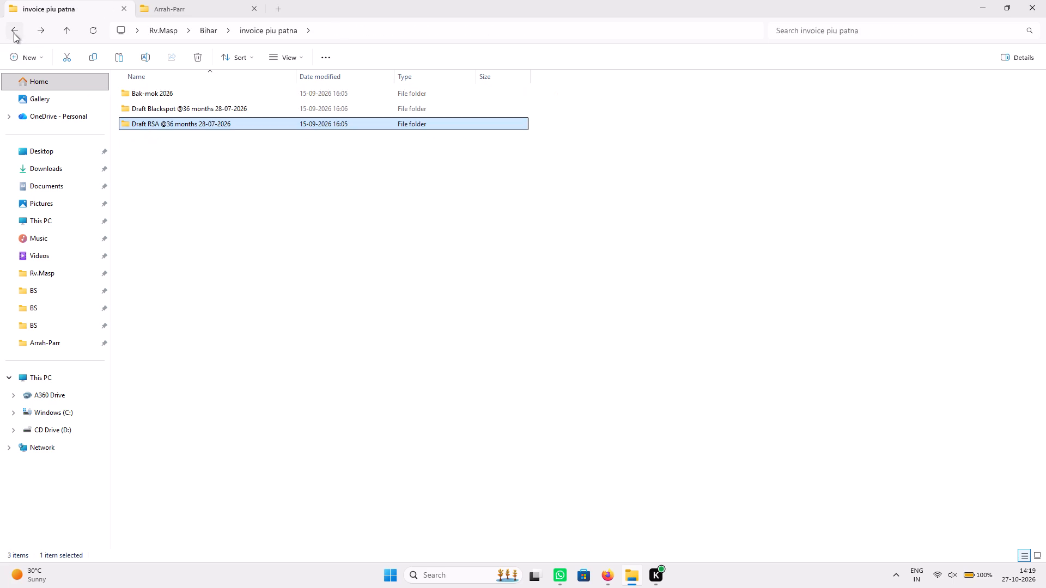
left_click(14, 33)
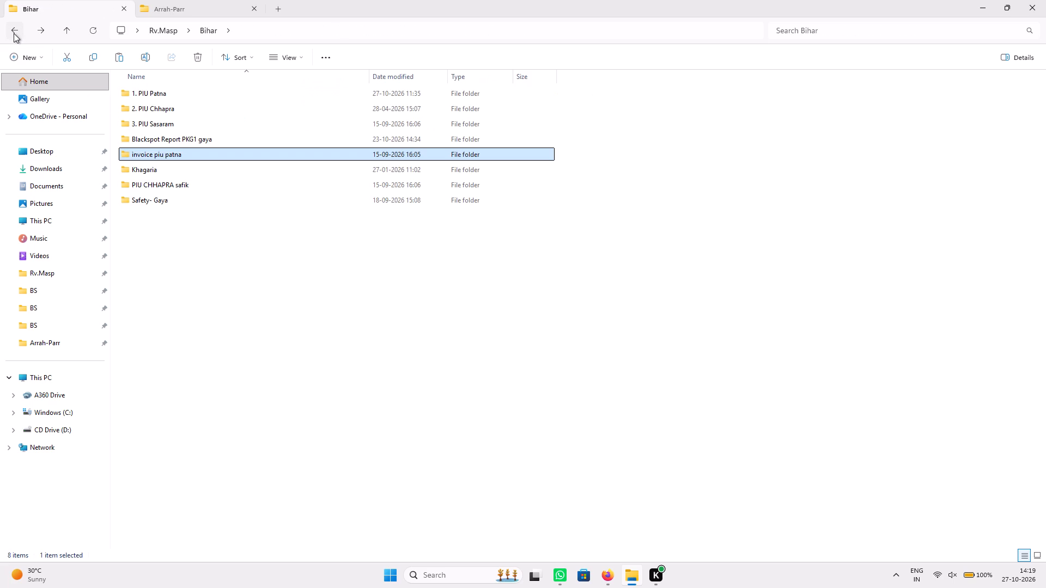
left_click(14, 33)
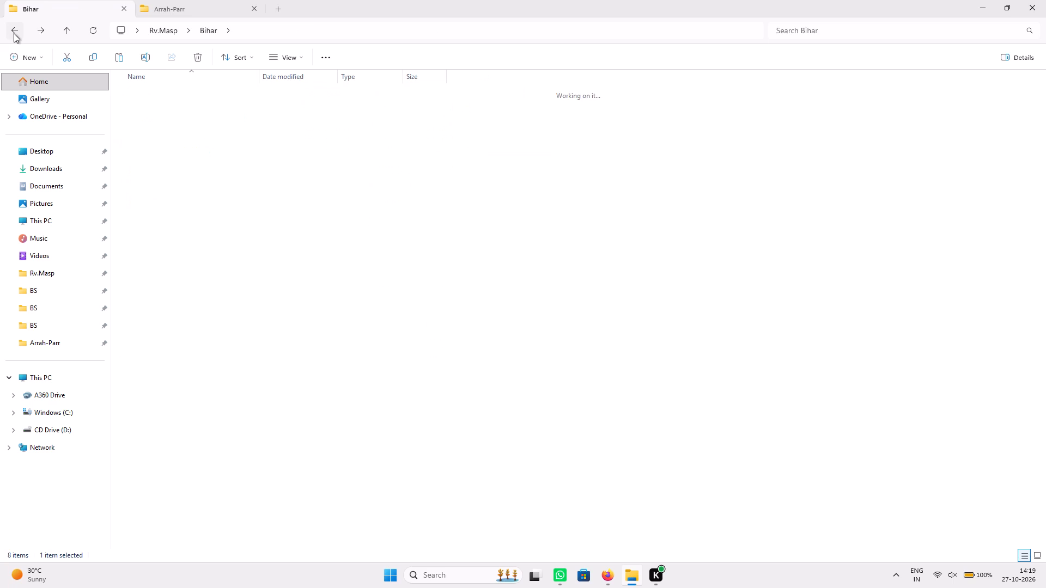
double_click(174, 108)
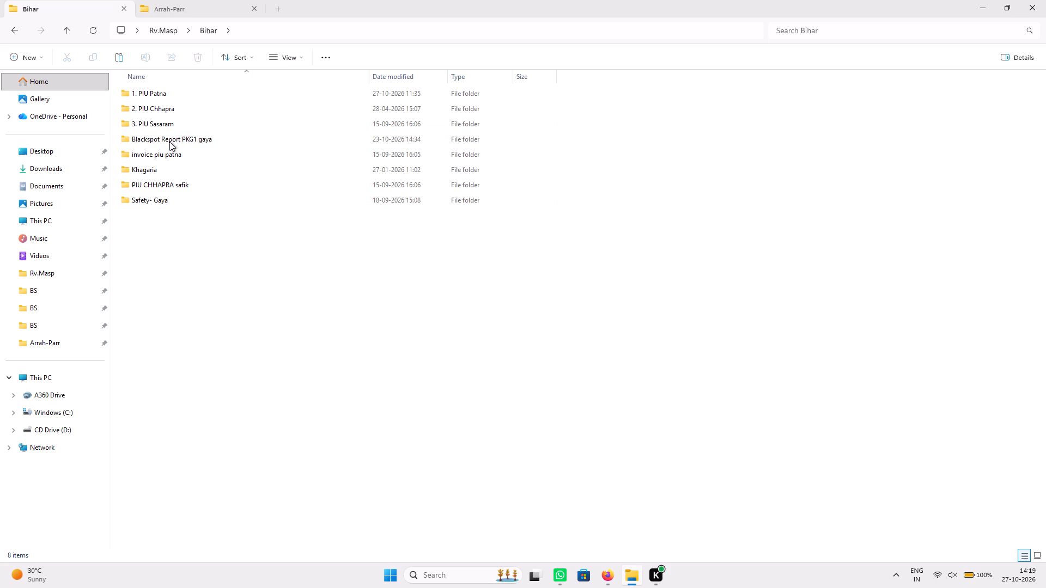
double_click(155, 89)
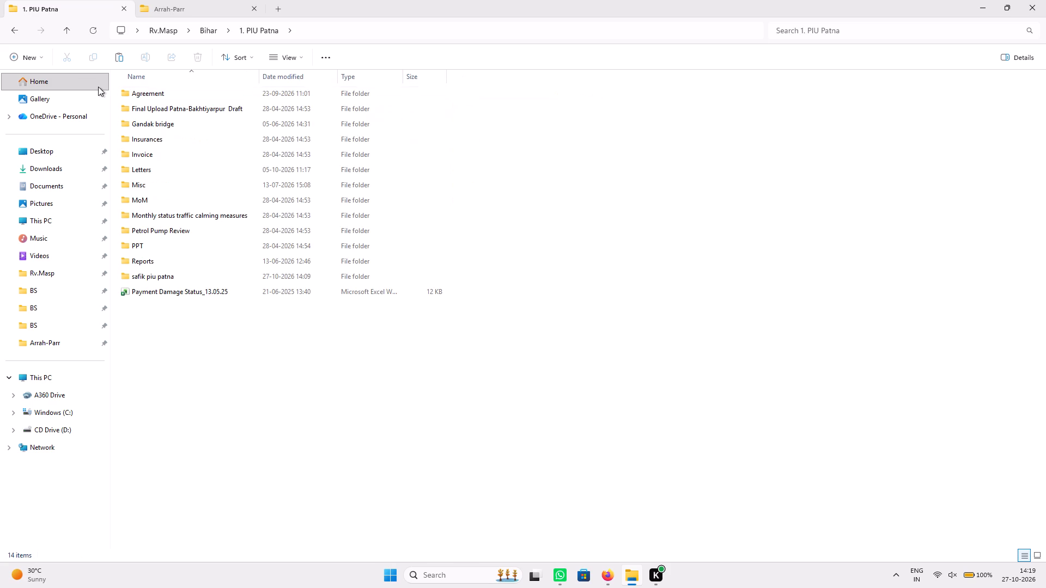
left_click(10, 31)
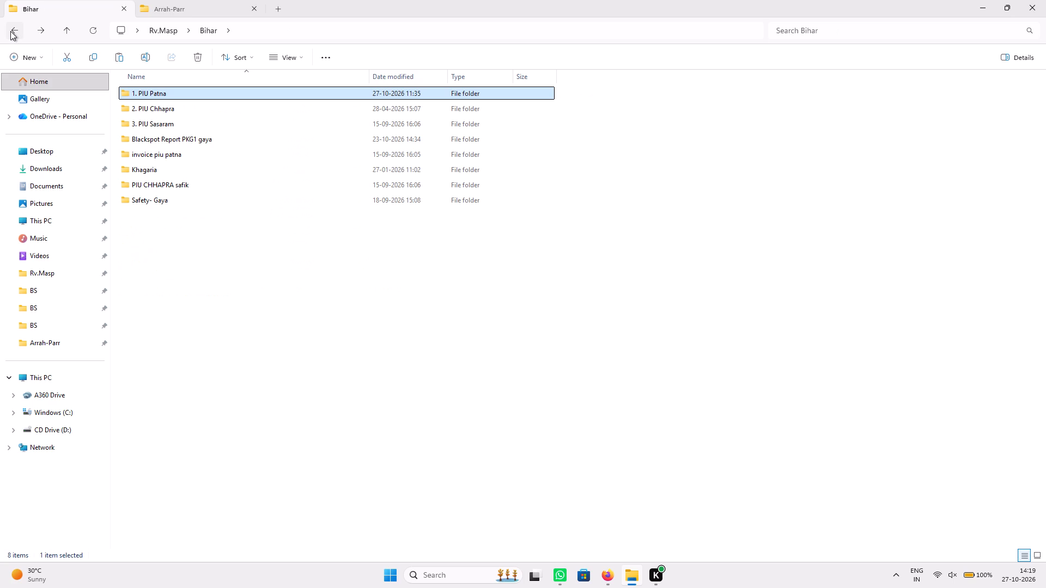
Look through the 3. PIU Sasaram folder and its Reports subfolder for the Arrah-Pararia billing files.
double_click(170, 121)
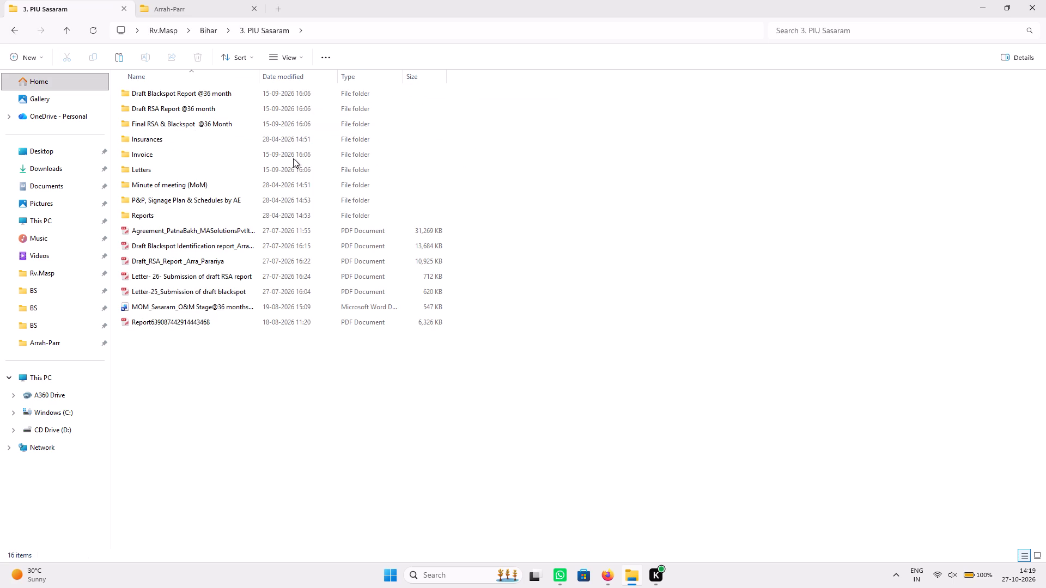
double_click(19, 31)
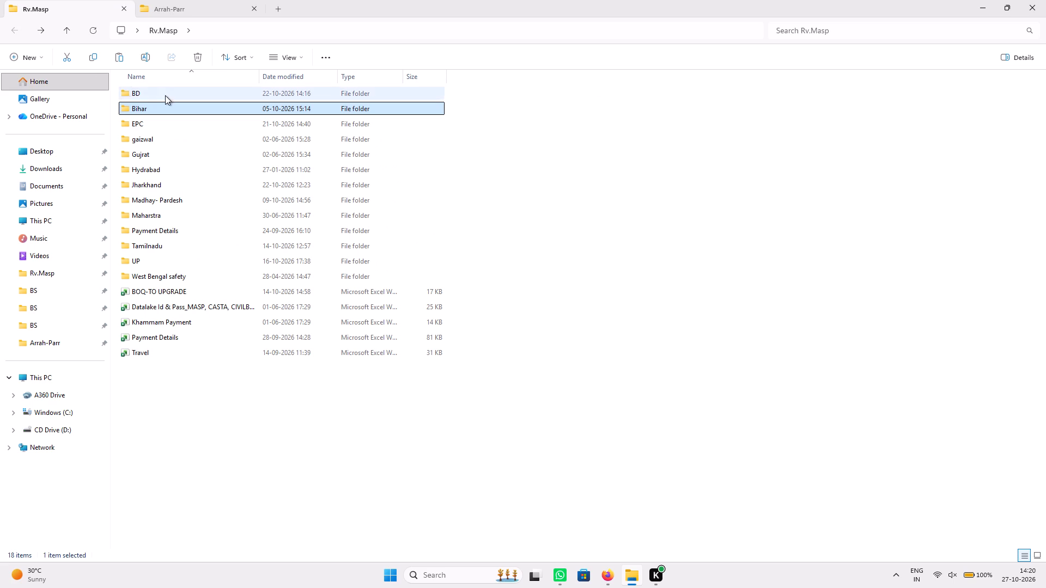
double_click(172, 110)
double_click(168, 125)
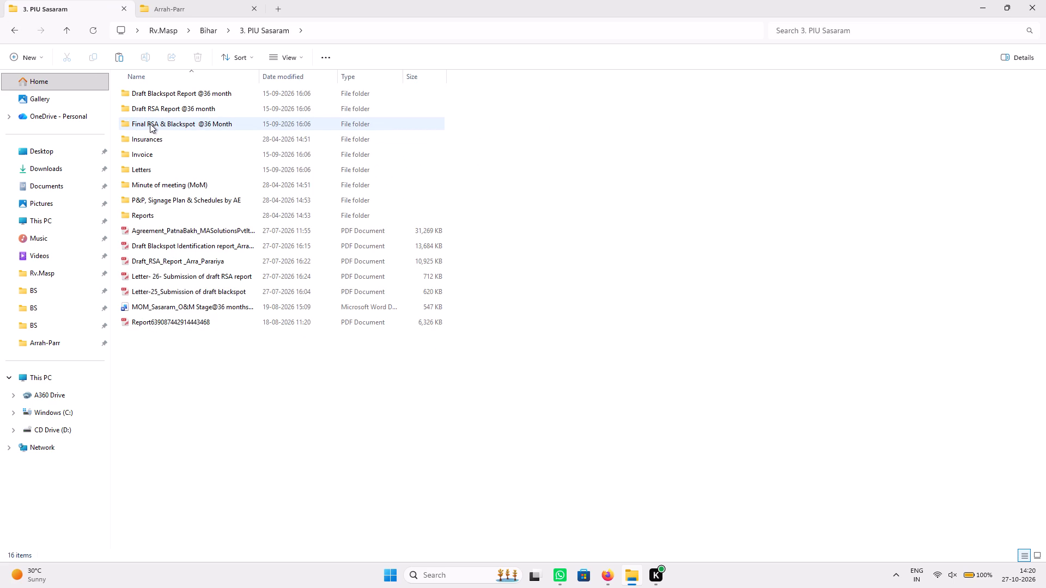
double_click(171, 211)
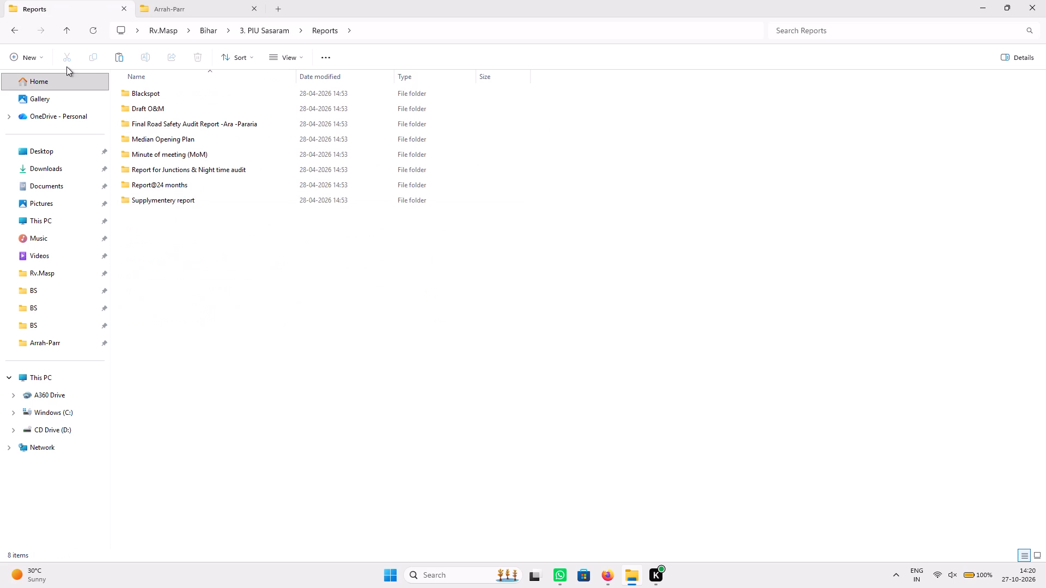
left_click(14, 34)
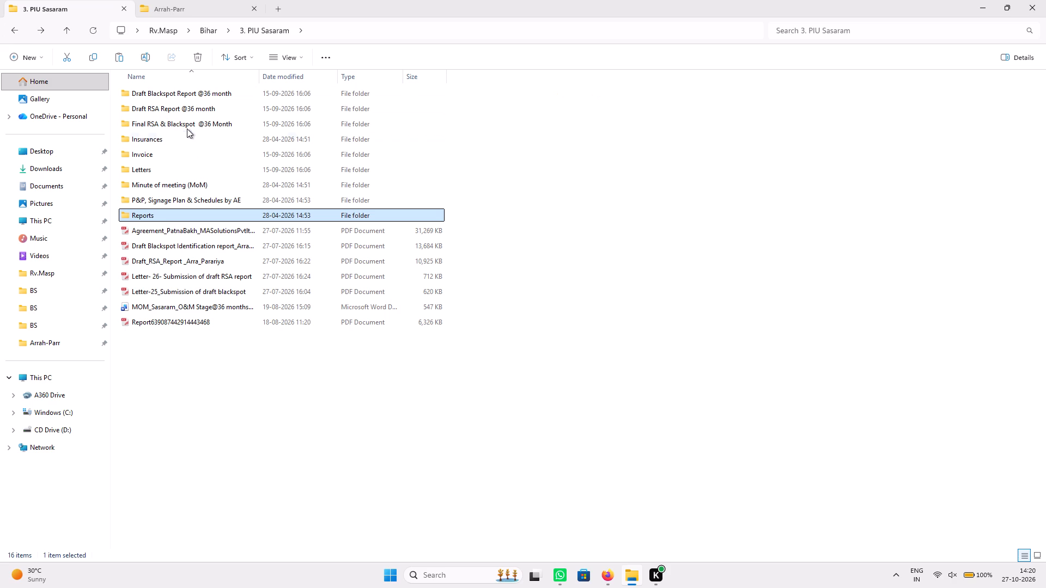
left_click(185, 122)
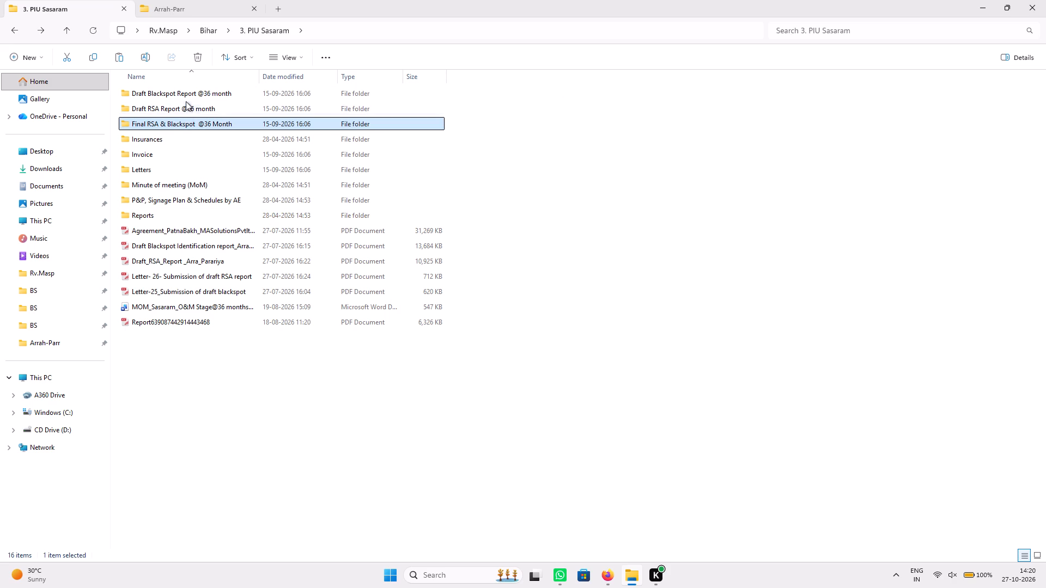
left_click(186, 101)
double_click(155, 151)
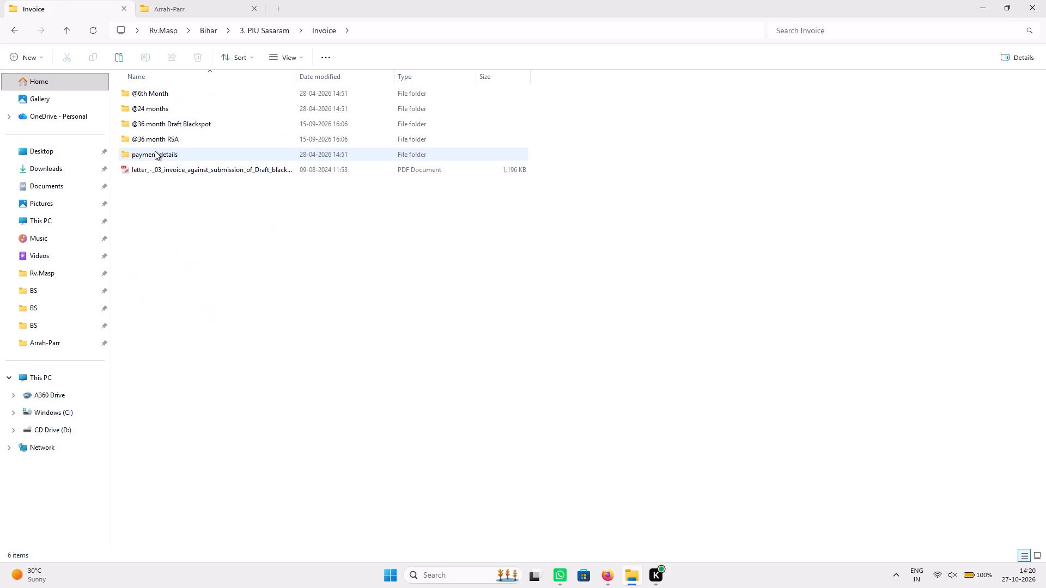
left_click(163, 124)
double_click(156, 108)
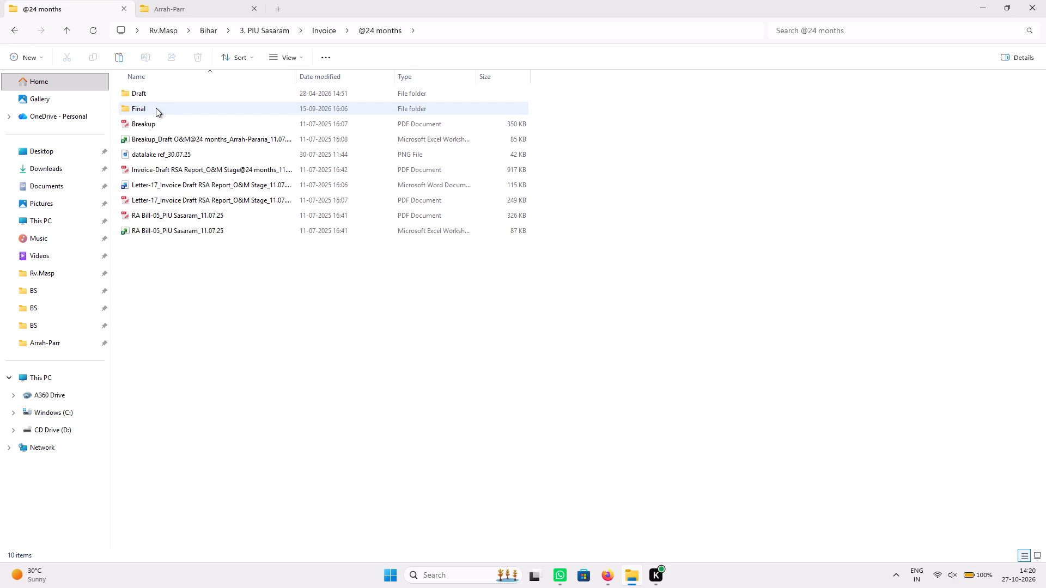
double_click(154, 108)
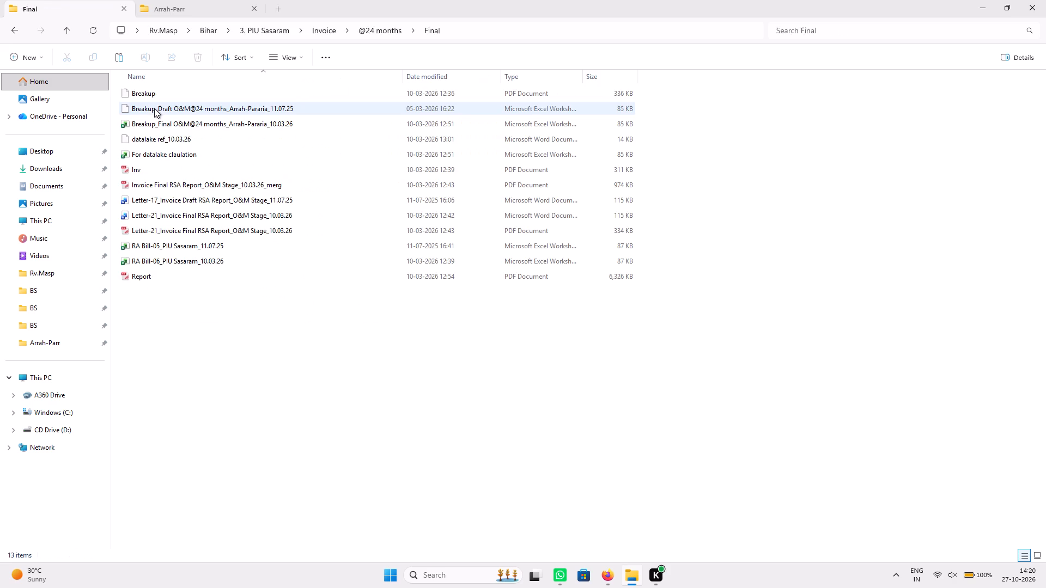
left_click(172, 106)
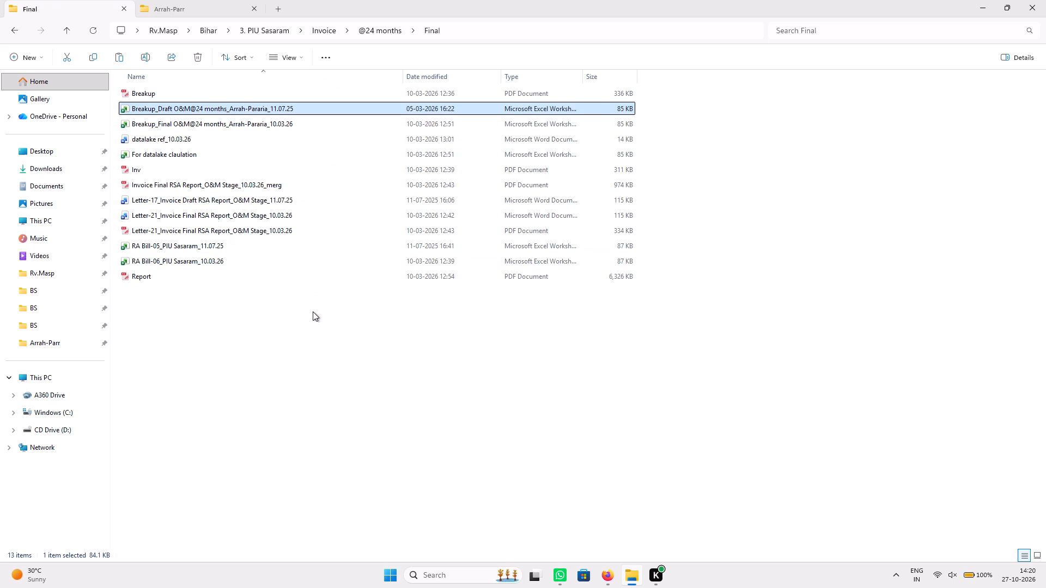
key("ctrl+c")
left_click(194, 10)
double_click(161, 108)
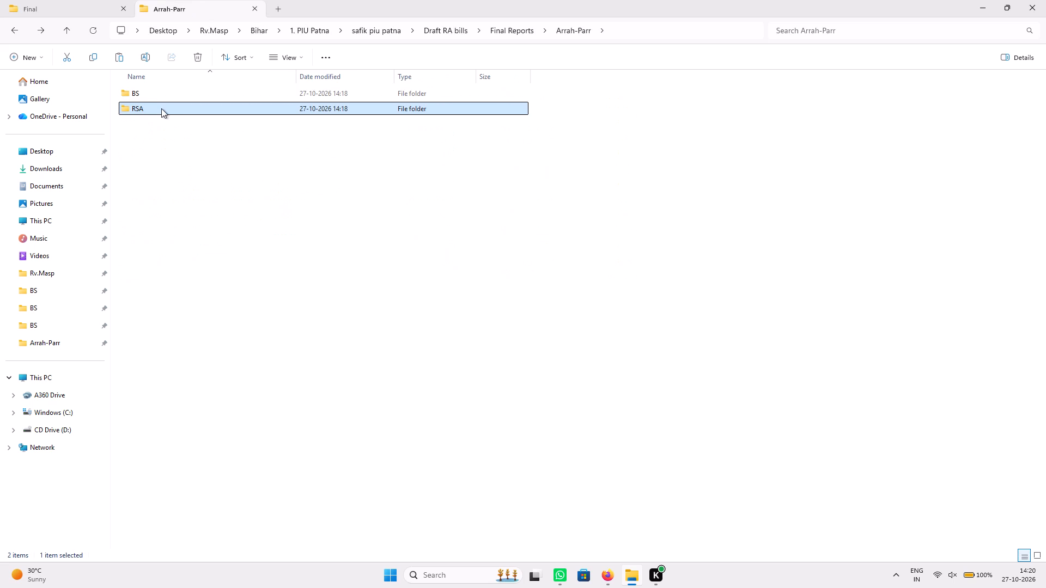
left_click(197, 201)
key("ctrl+v")
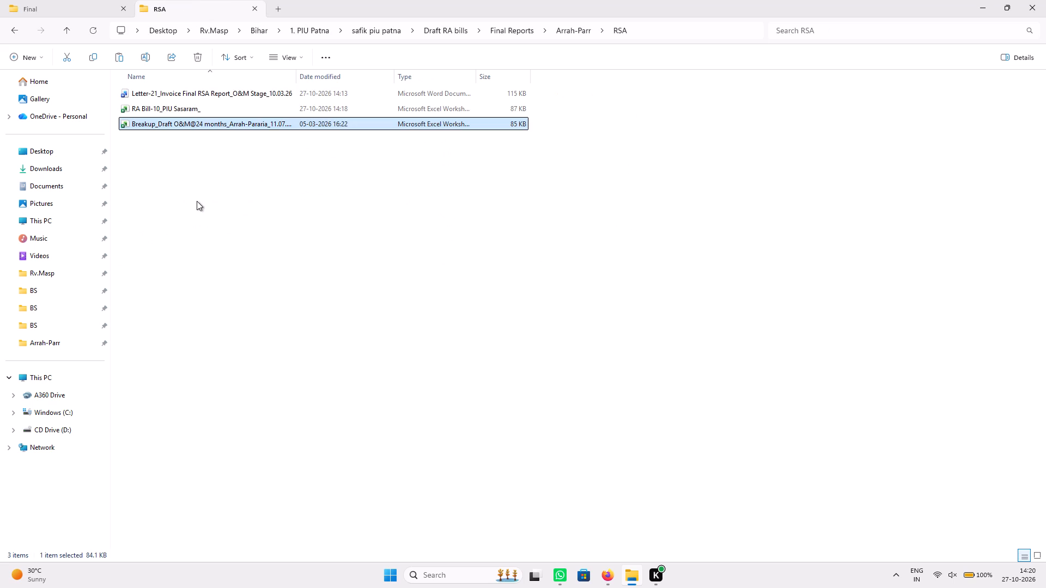
left_click(197, 201)
Open the copied breakup workbook and set the claimed percentage to 5% for item 9.3 (10) and 0% for item 9.3 (6).
double_click(200, 125)
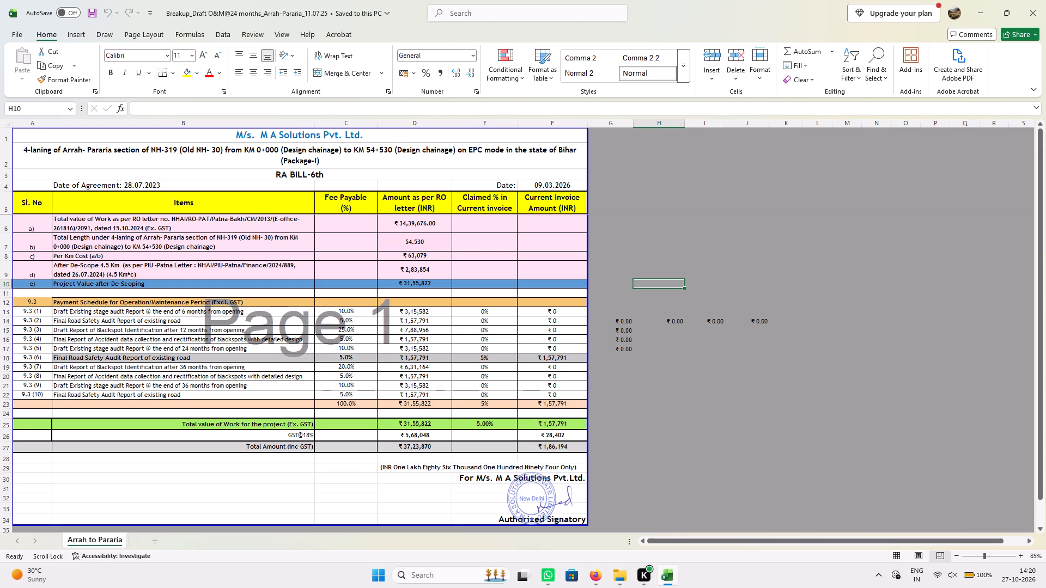
left_click(484, 406)
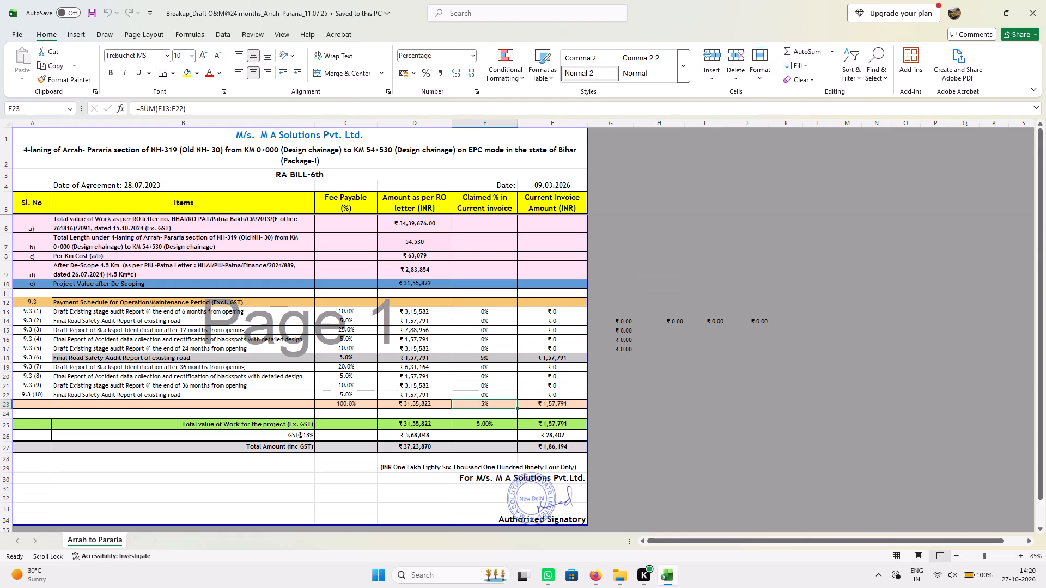
left_click(489, 397)
key("5")
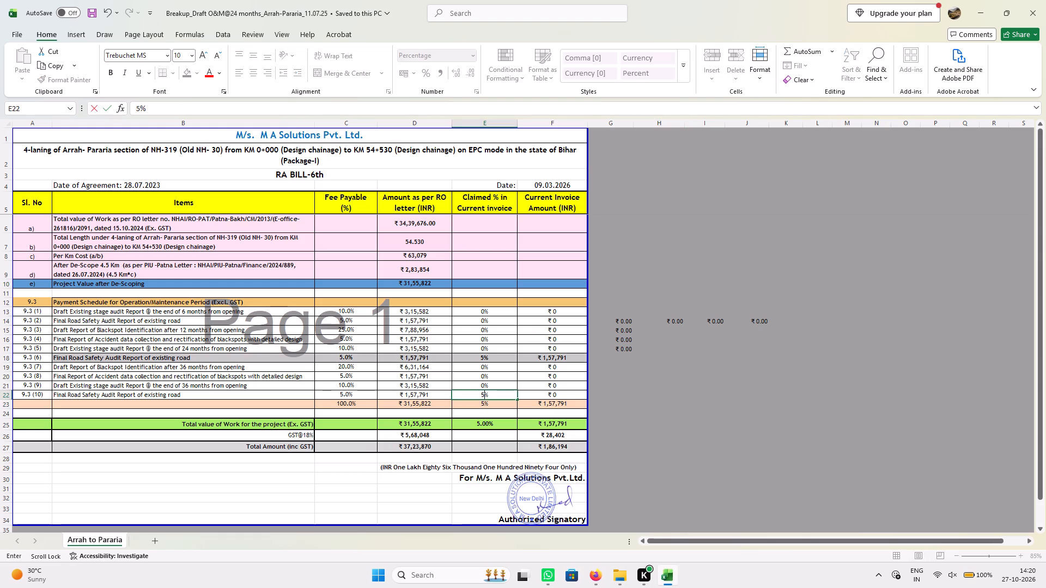
left_click(487, 358)
key("0")
left_click(491, 376)
Remove the fill colour from the item 9.3 (6) row, columns A to F.
left_click_drag(542, 359, 540, 359)
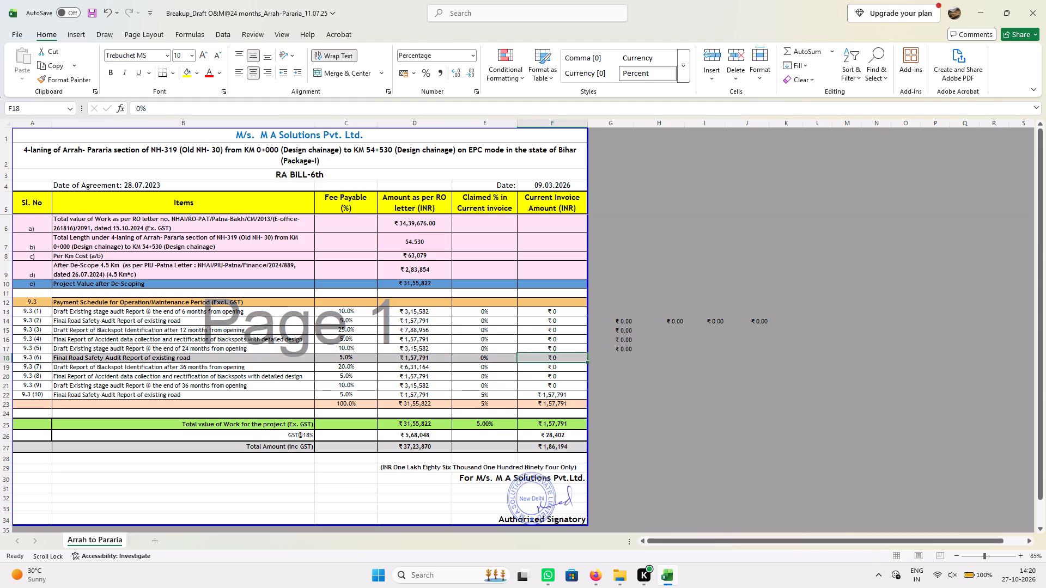
left_click_drag(540, 359, 43, 357)
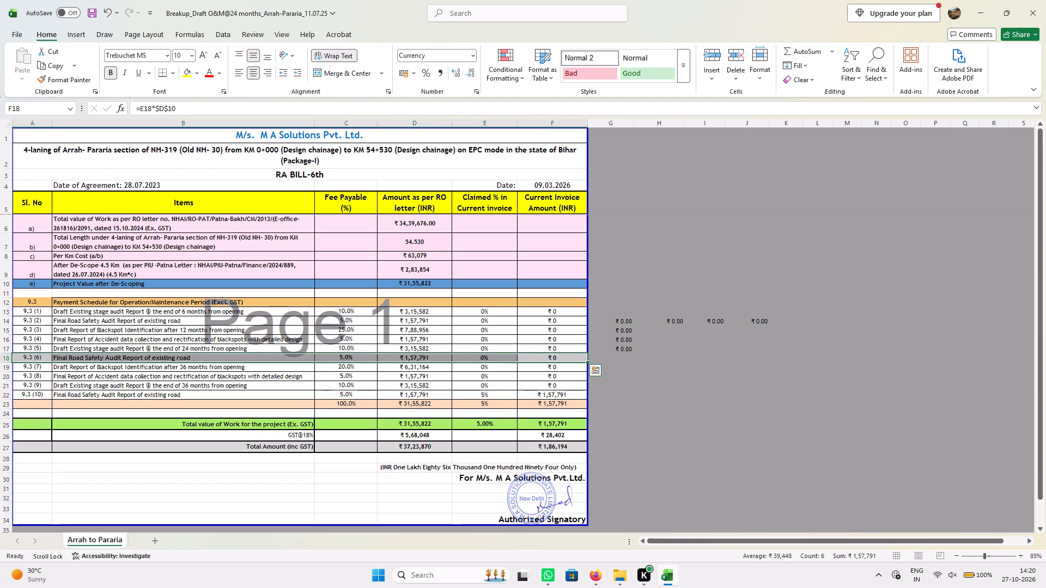
left_click(198, 73)
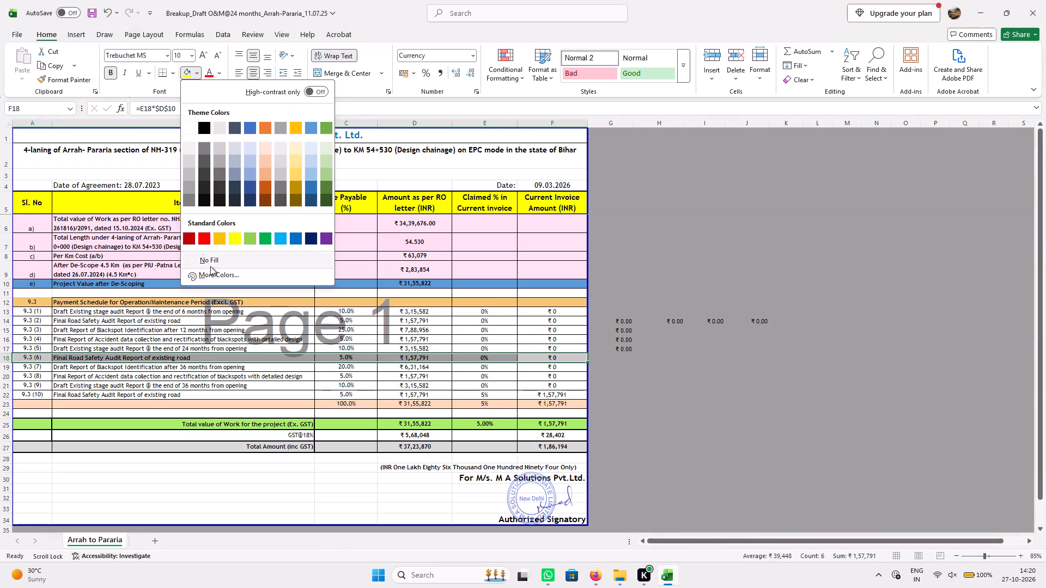
left_click(211, 261)
Make the item 9.3 (10) row bold from columns A to F and give it a light gold fill.
left_click_drag(31, 396, 100, 396)
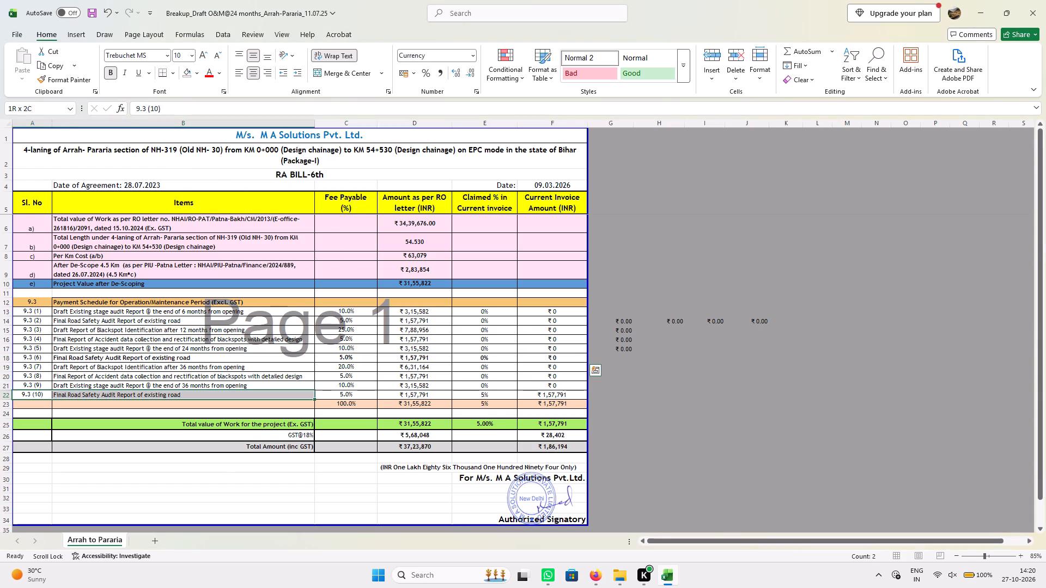
left_click_drag(100, 396, 536, 394)
key("ctrl+b")
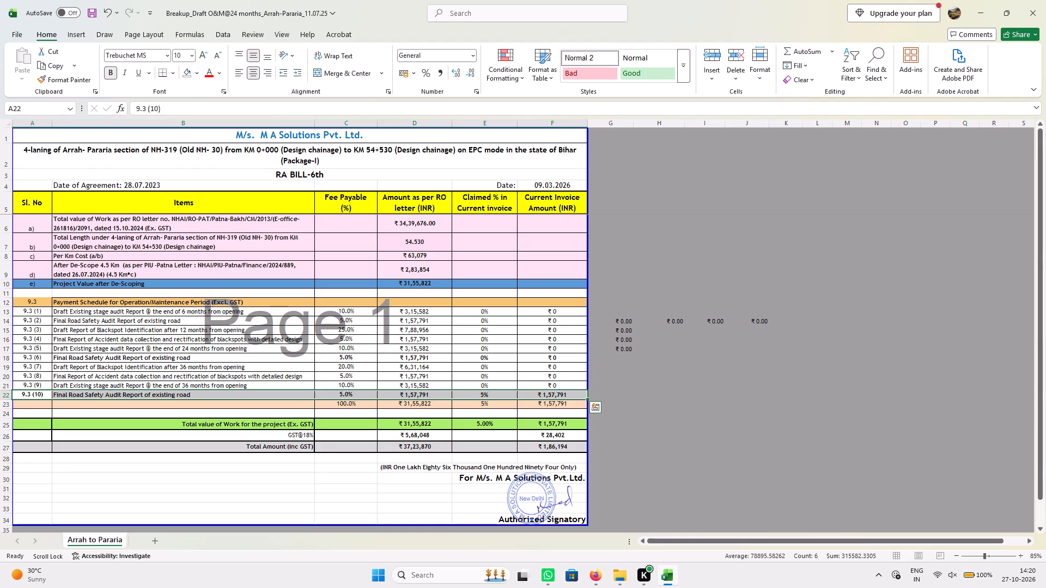
left_click(197, 72)
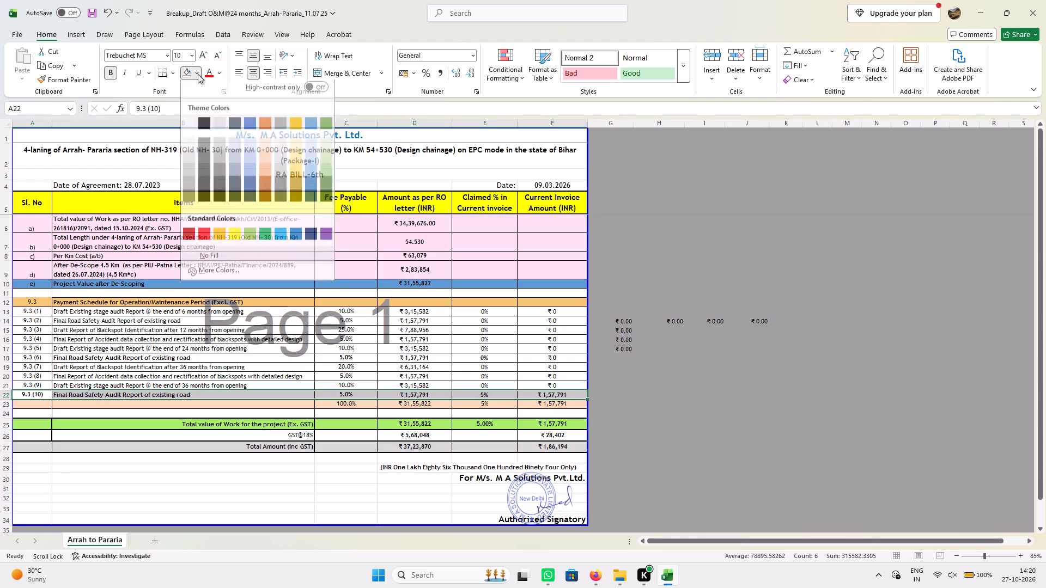
left_click(294, 148)
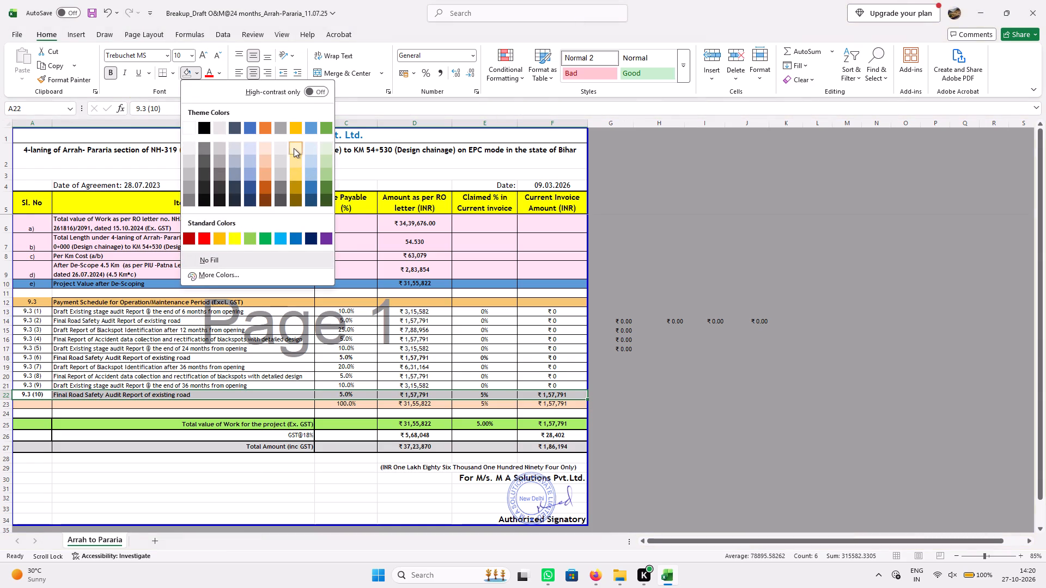
left_click(252, 326)
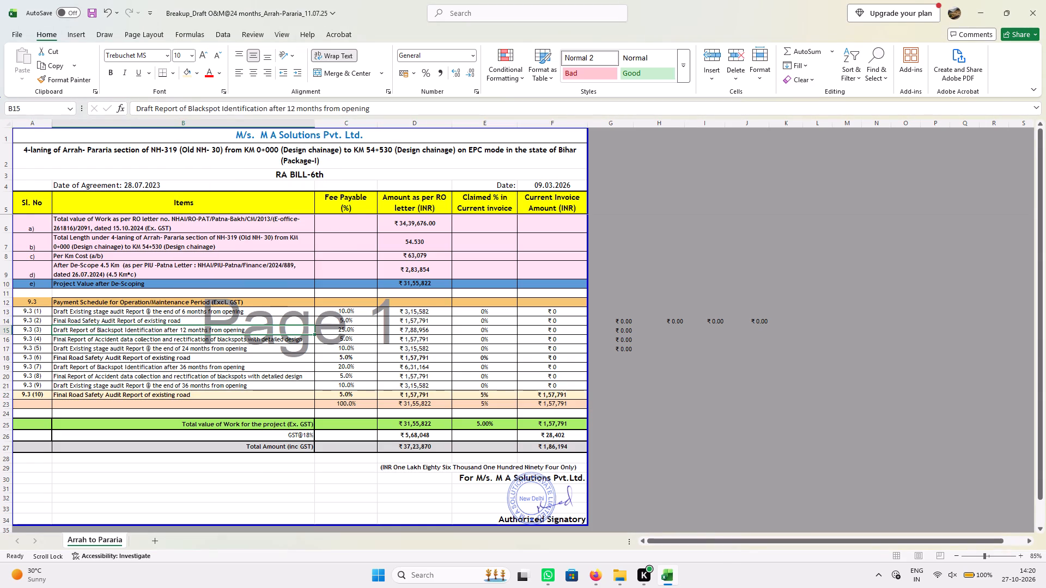
Check the amount-in-words line below the invoice total, and switch back to the RSA folder in File Explorer.
left_click(399, 471)
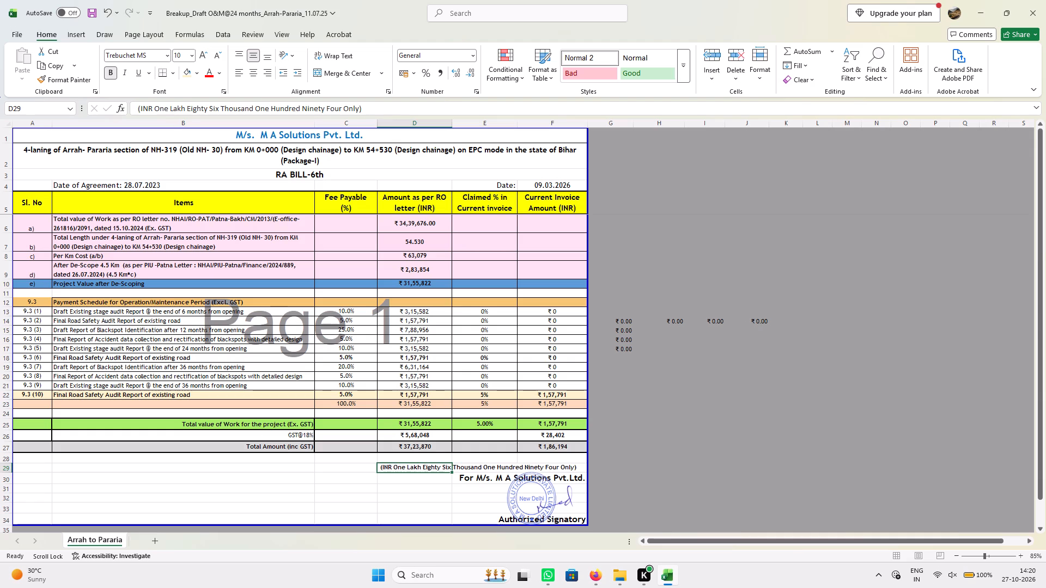
left_click(473, 470)
left_click(673, 580)
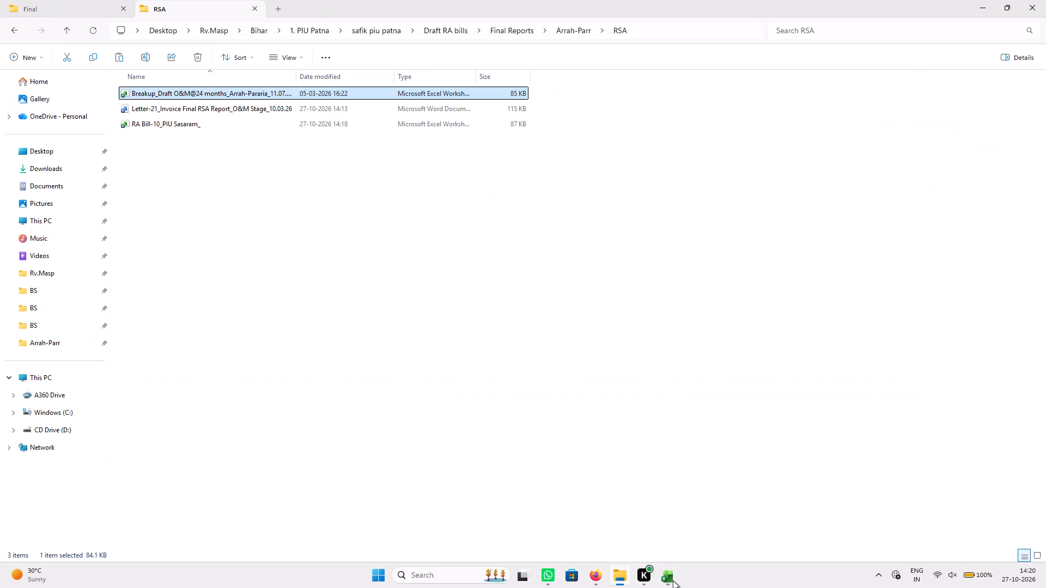
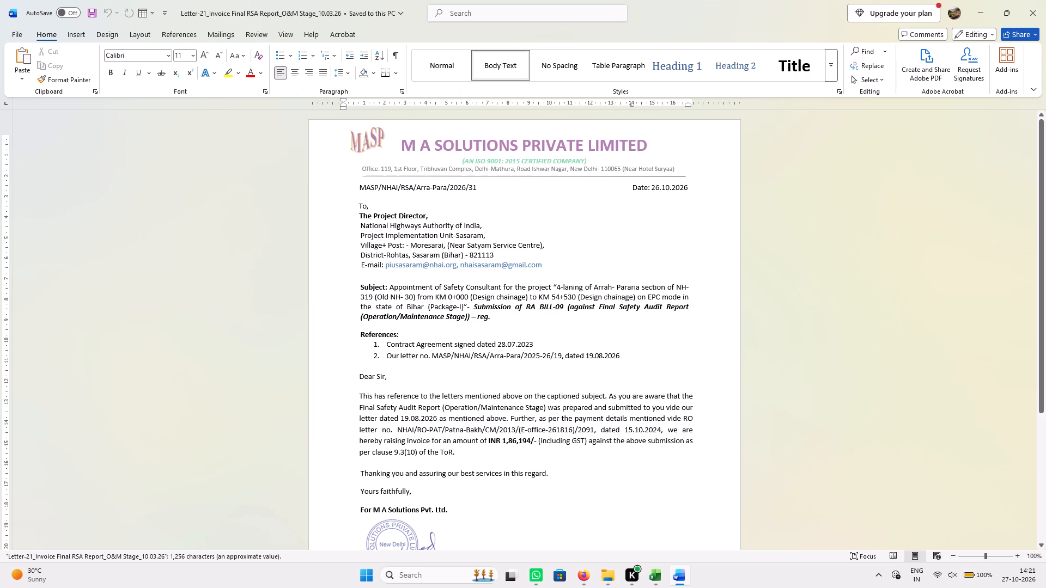
Look over the invoice letter, then set the date in the breakup workbook to 26.10.2026.
scroll(551, 292, "down", 10)
scroll(552, 297, "up", 7)
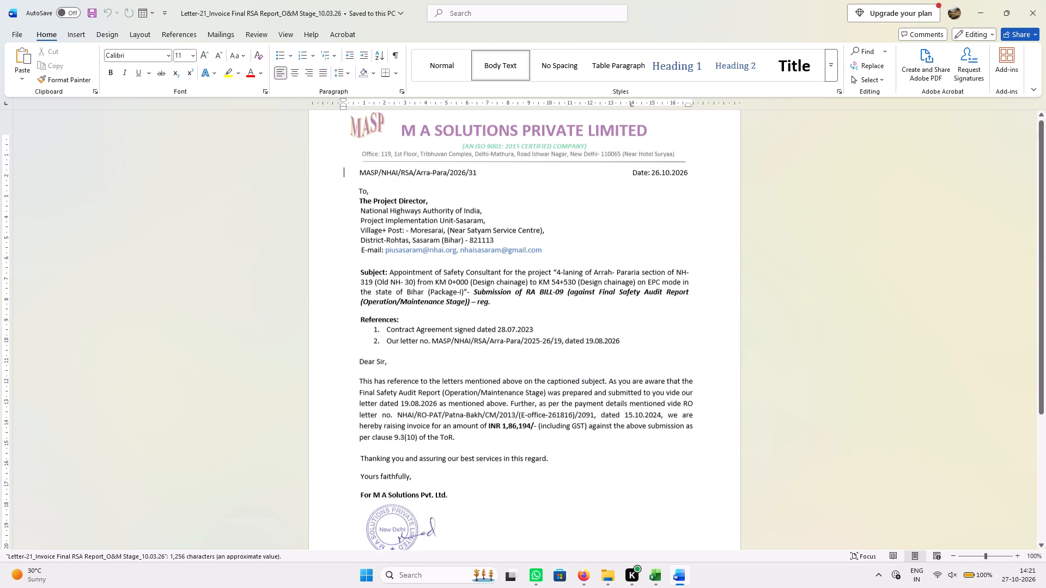
left_click(656, 579)
scroll(451, 324, "up", 4)
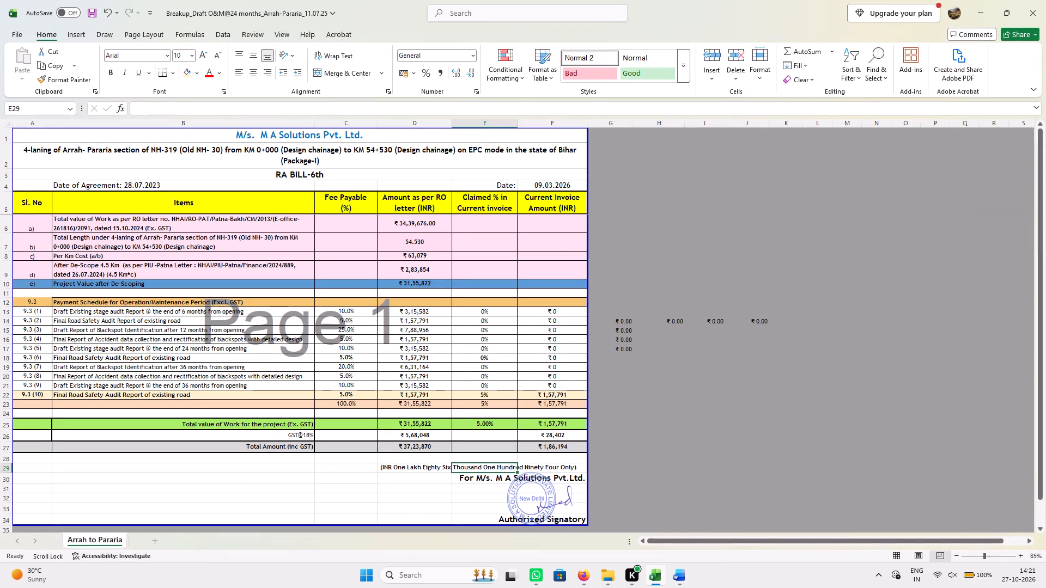
left_click(546, 187)
type("26.10.2026")
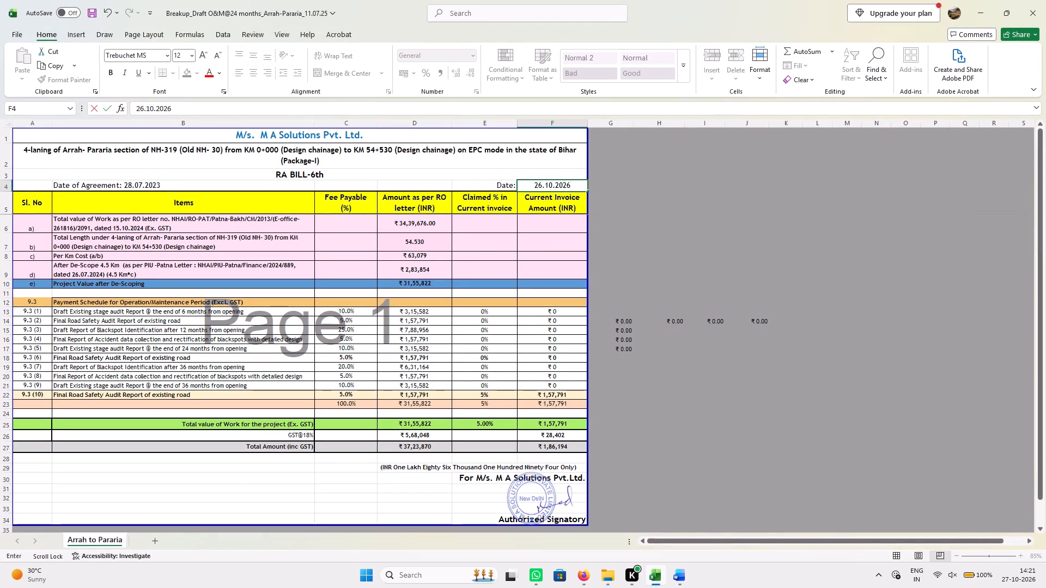
left_click(336, 193)
Change the bill title in the breakup sheet's heading to RA BILL-09th.
double_click(314, 173)
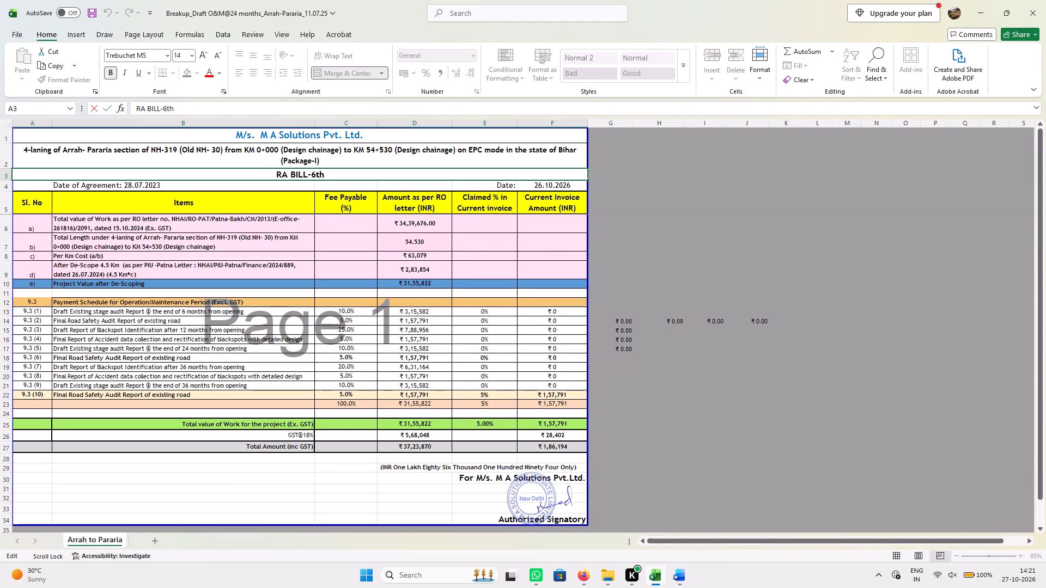
key("BackSpace")
type("09")
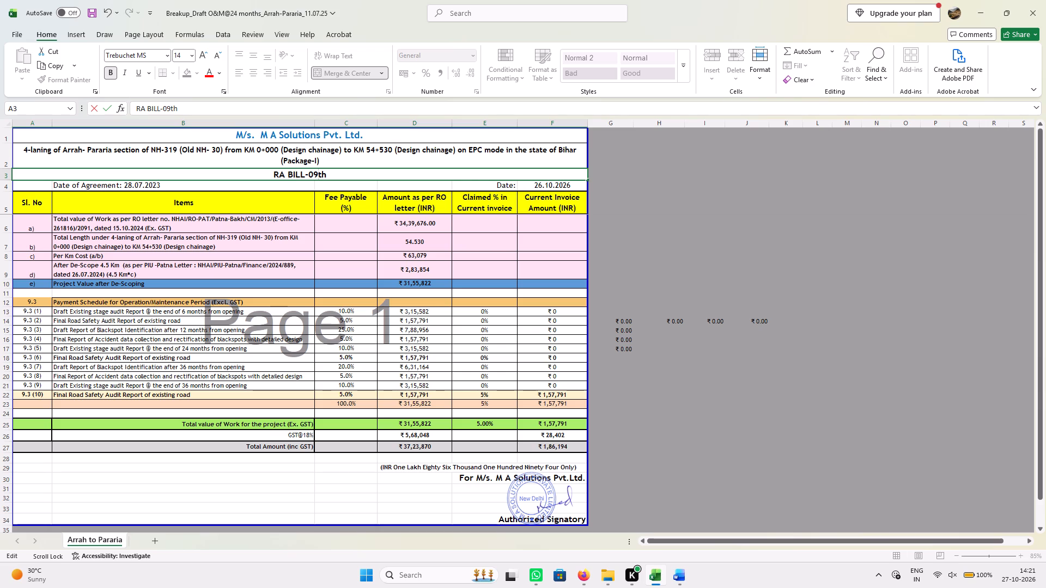
left_click(220, 236)
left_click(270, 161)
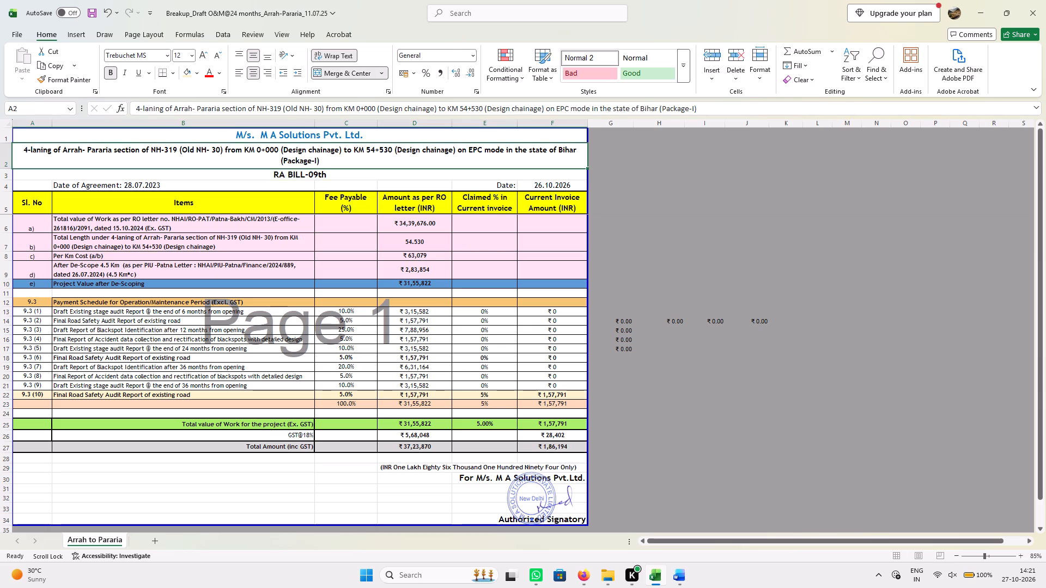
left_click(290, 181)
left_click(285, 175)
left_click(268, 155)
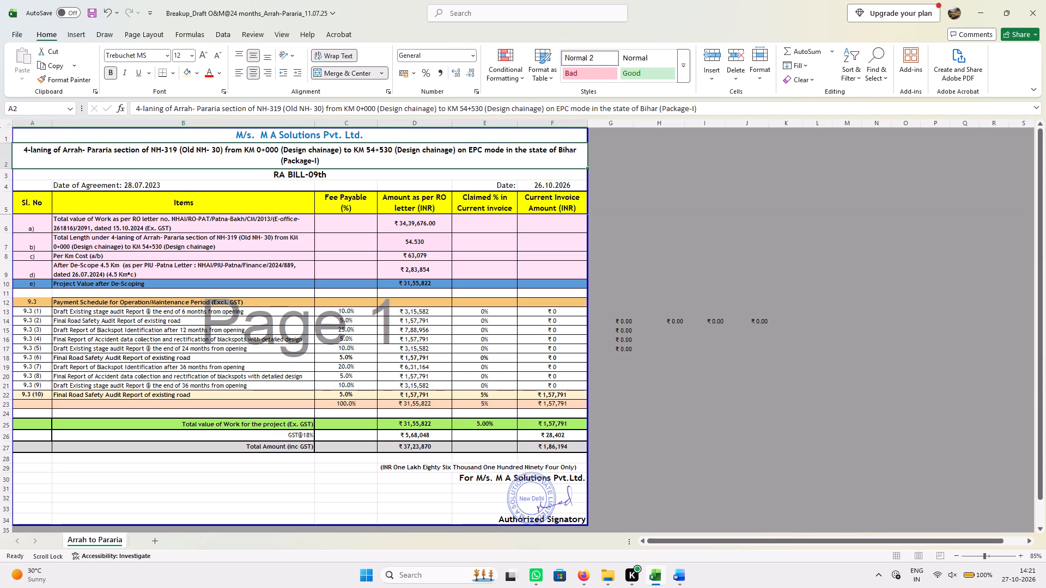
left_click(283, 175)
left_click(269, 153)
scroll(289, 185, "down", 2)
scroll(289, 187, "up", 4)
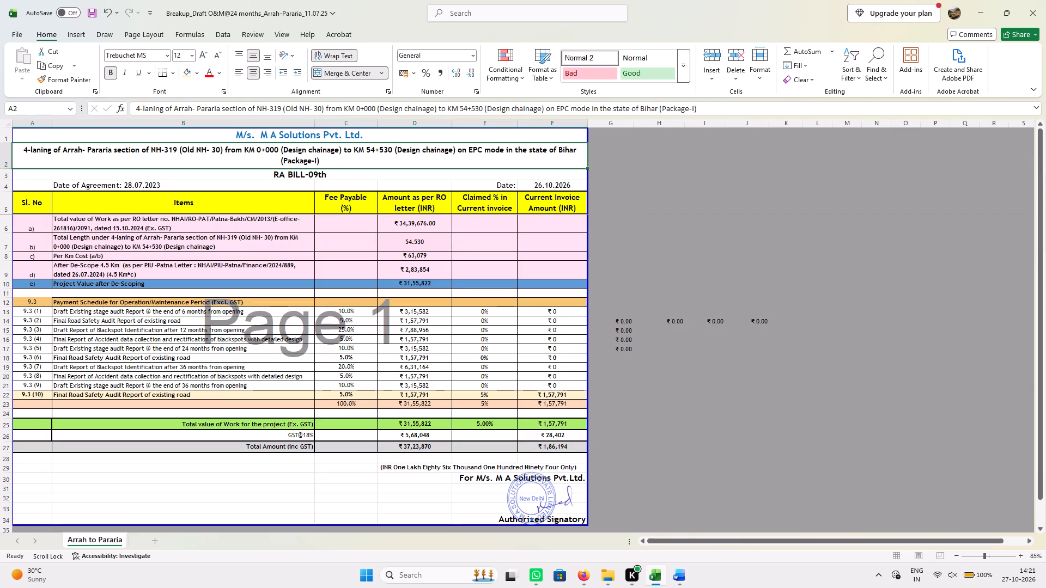
Save the breakup workbook and close it.
left_click(15, 33)
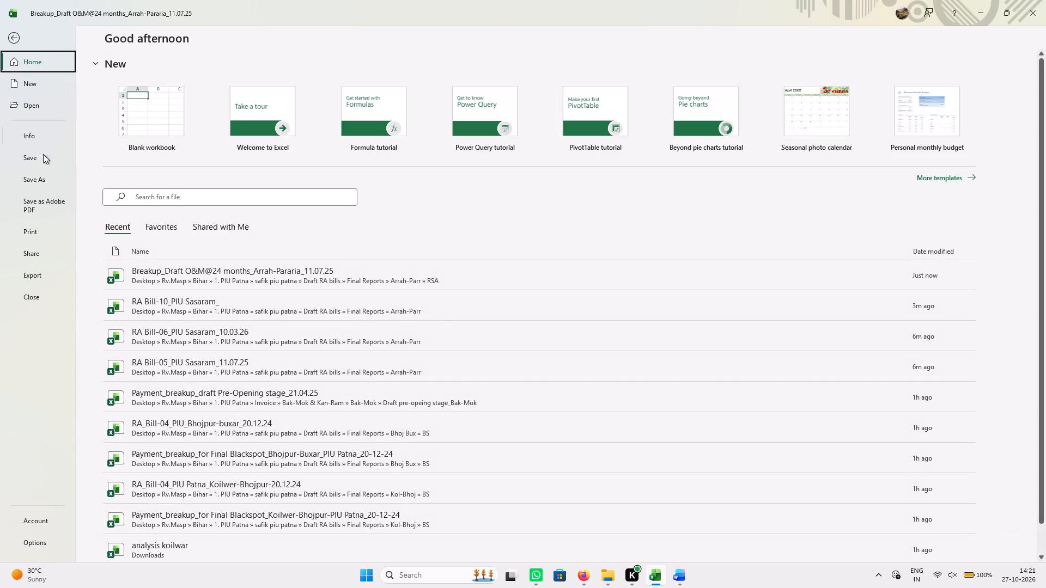
left_click(43, 154)
left_click(1044, 14)
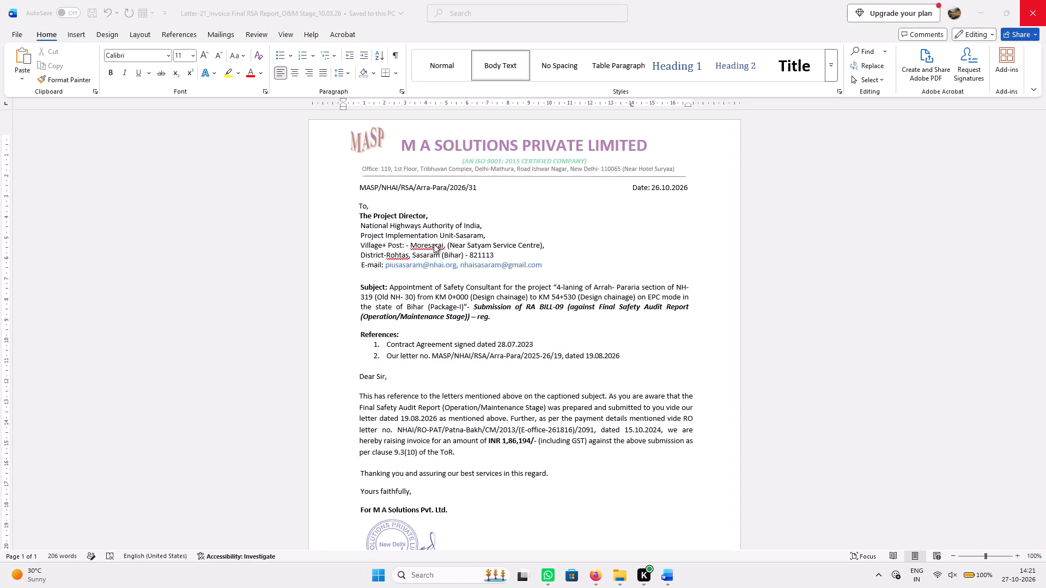
Save the Letter-21 invoice letter and close it.
left_click(12, 34)
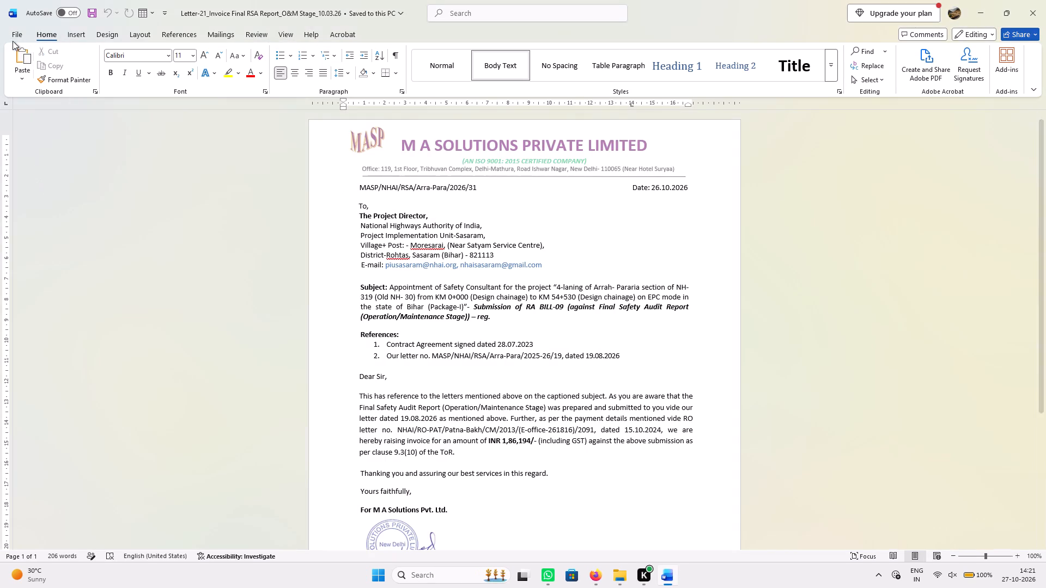
left_click(15, 35)
left_click(35, 160)
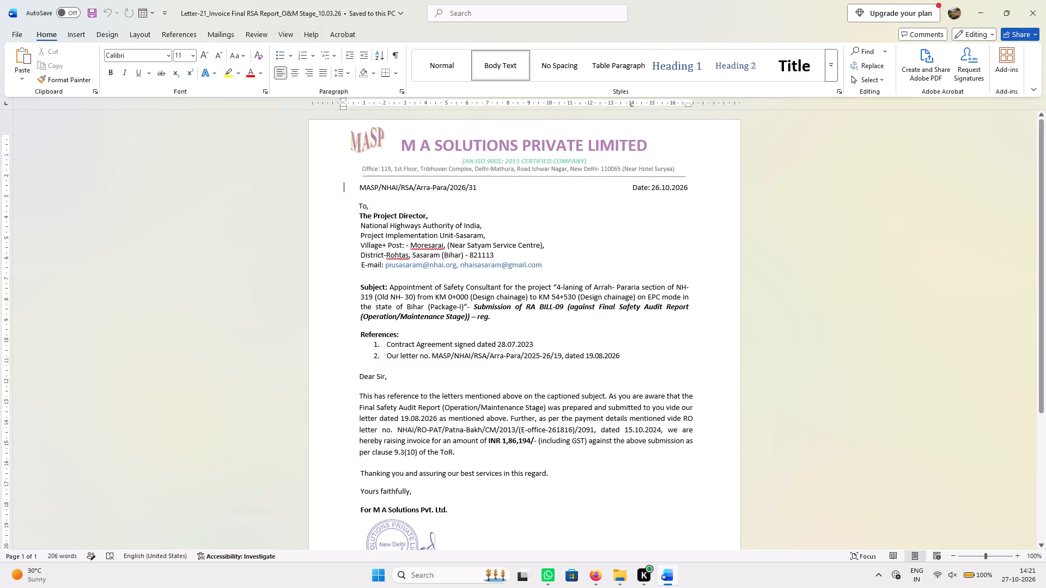
left_click(1042, 8)
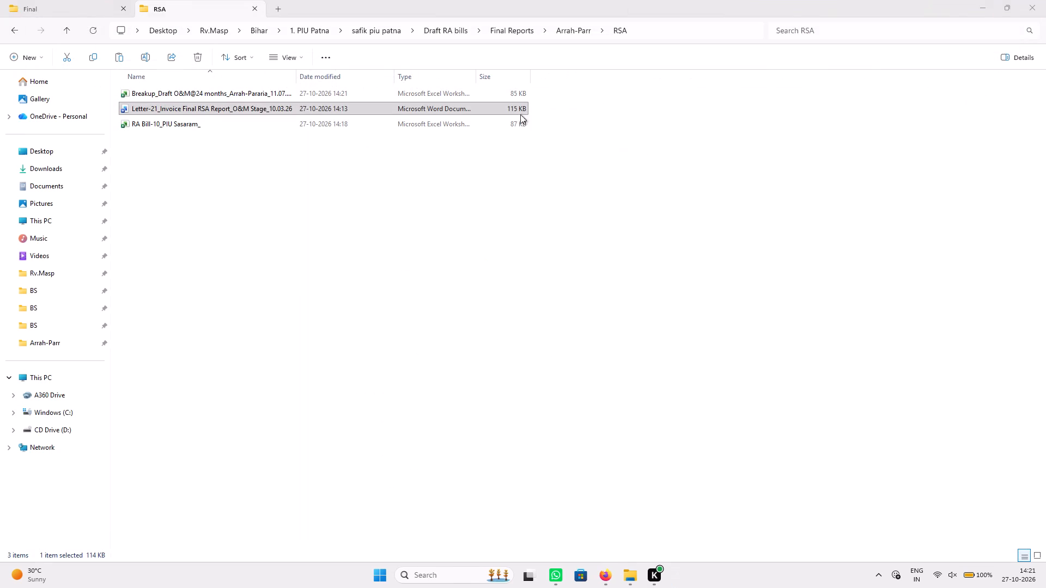
Copy the breakup workbook, invoice letter and RA Bill-10 workbook from the RSA folder into the Arrah-Parr BS folder.
left_click_drag(205, 152, 252, 92)
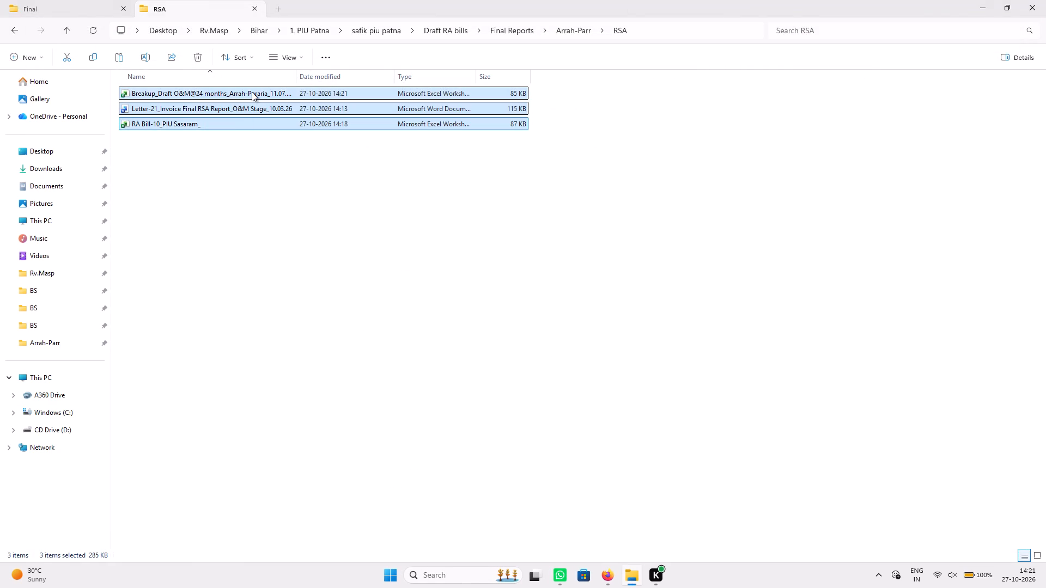
key("ctrl+c")
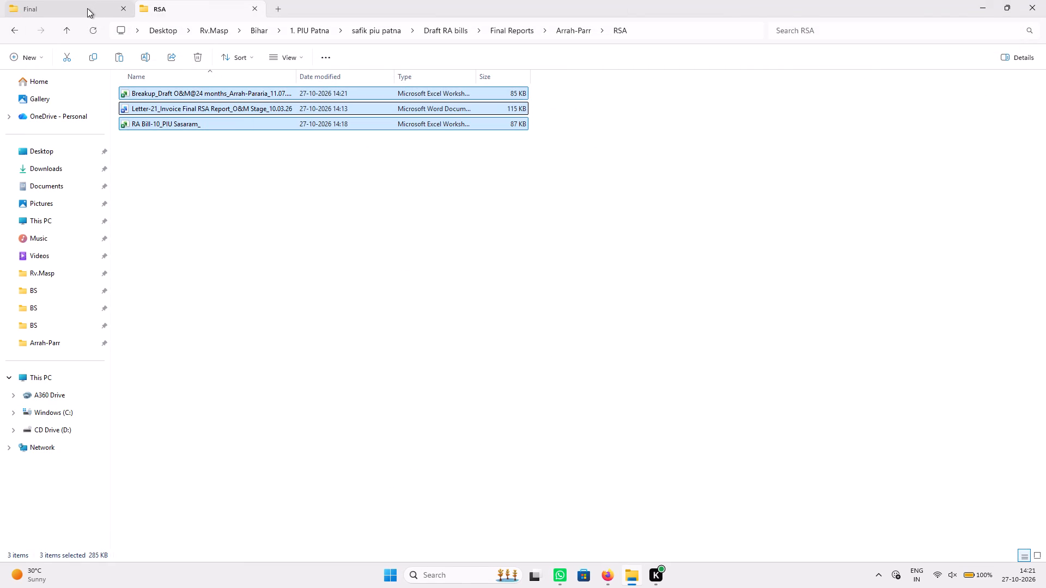
left_click(15, 30)
double_click(151, 93)
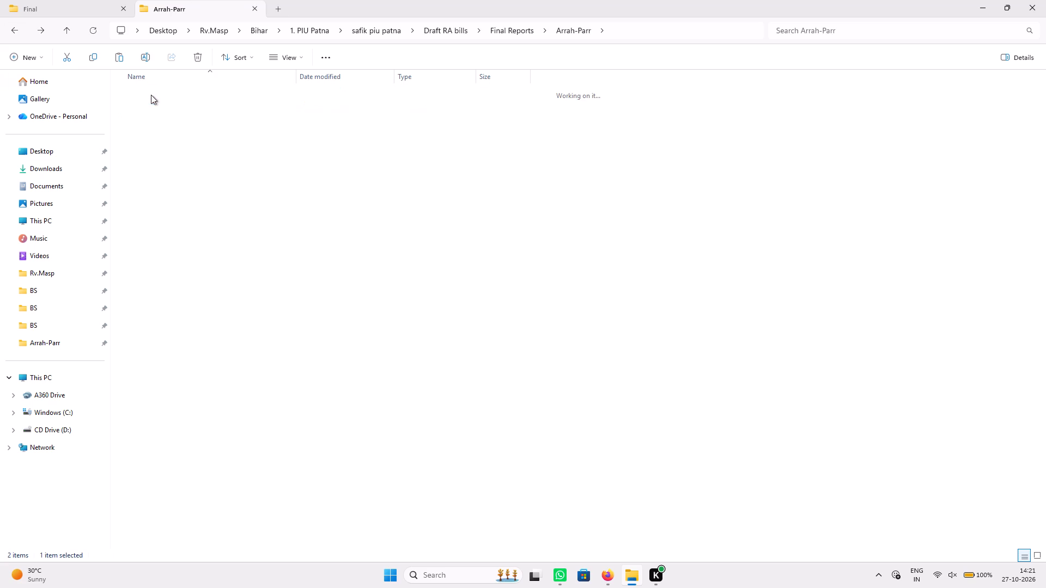
left_click(213, 205)
key("ctrl+v")
left_click(248, 195)
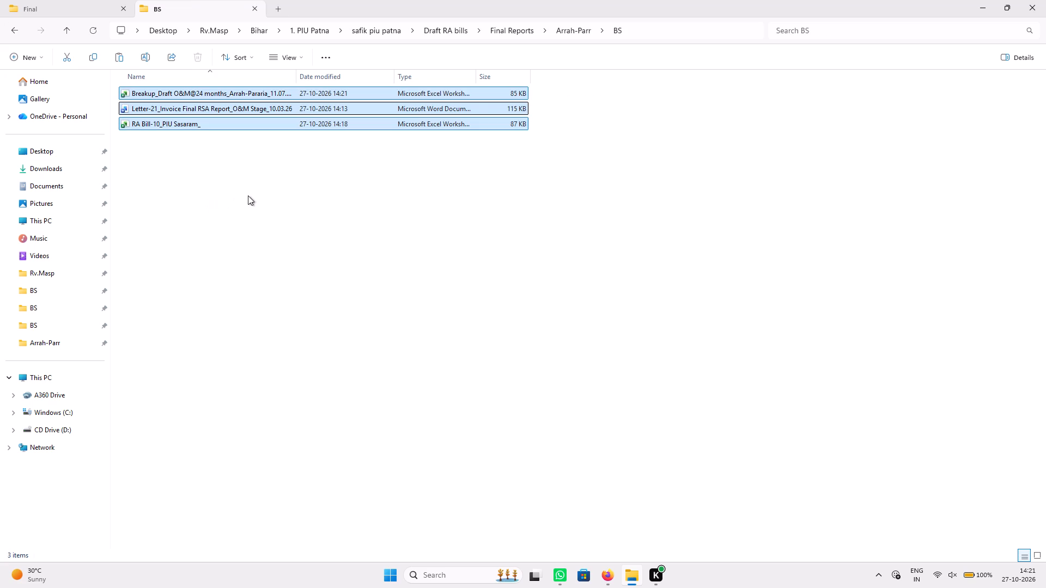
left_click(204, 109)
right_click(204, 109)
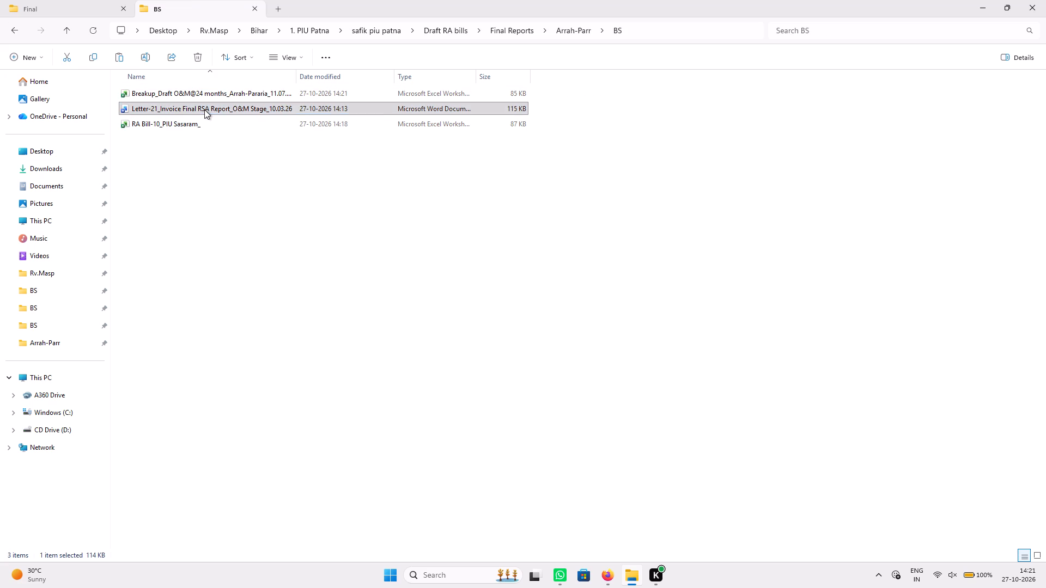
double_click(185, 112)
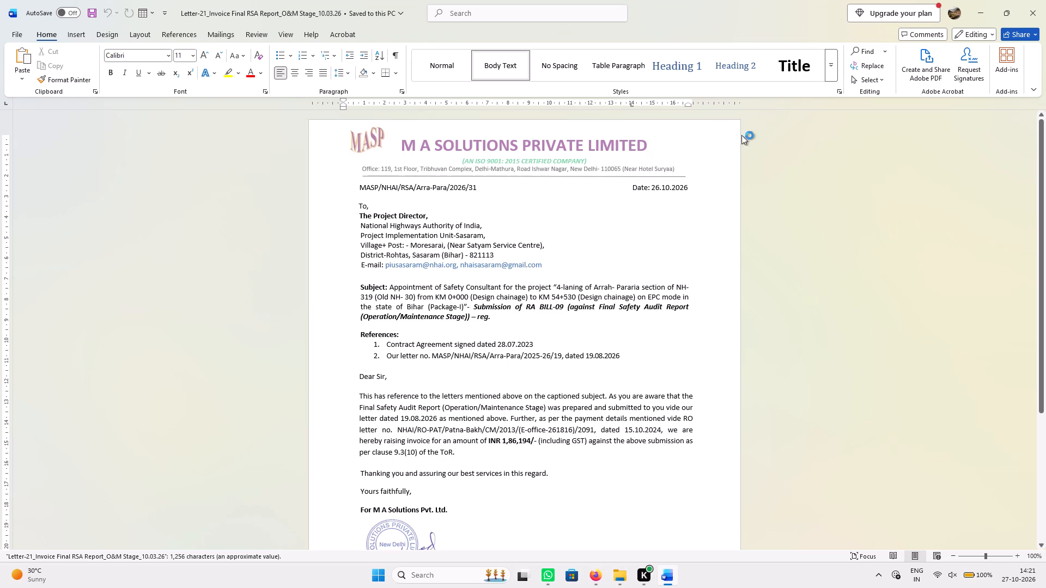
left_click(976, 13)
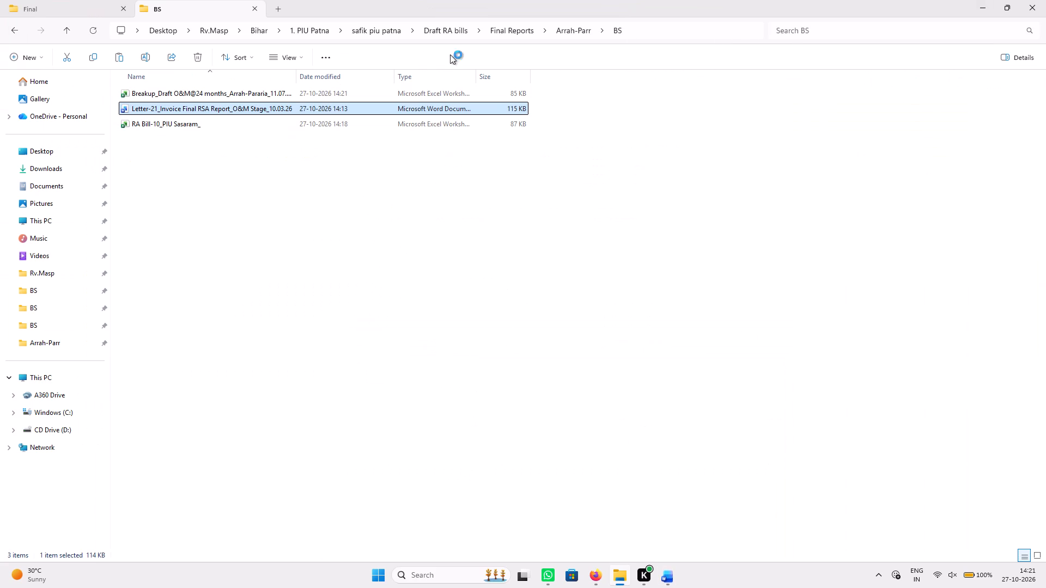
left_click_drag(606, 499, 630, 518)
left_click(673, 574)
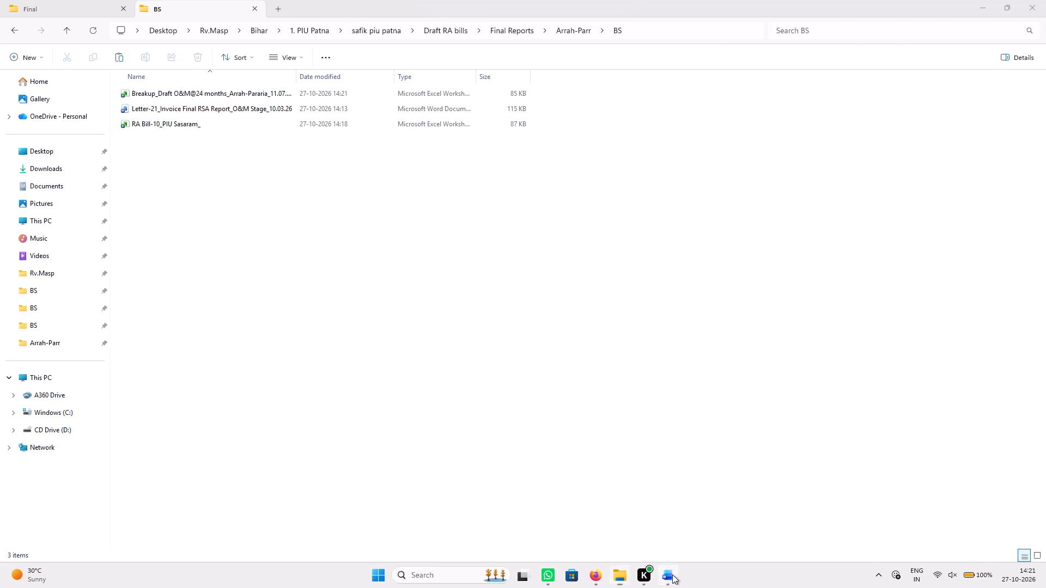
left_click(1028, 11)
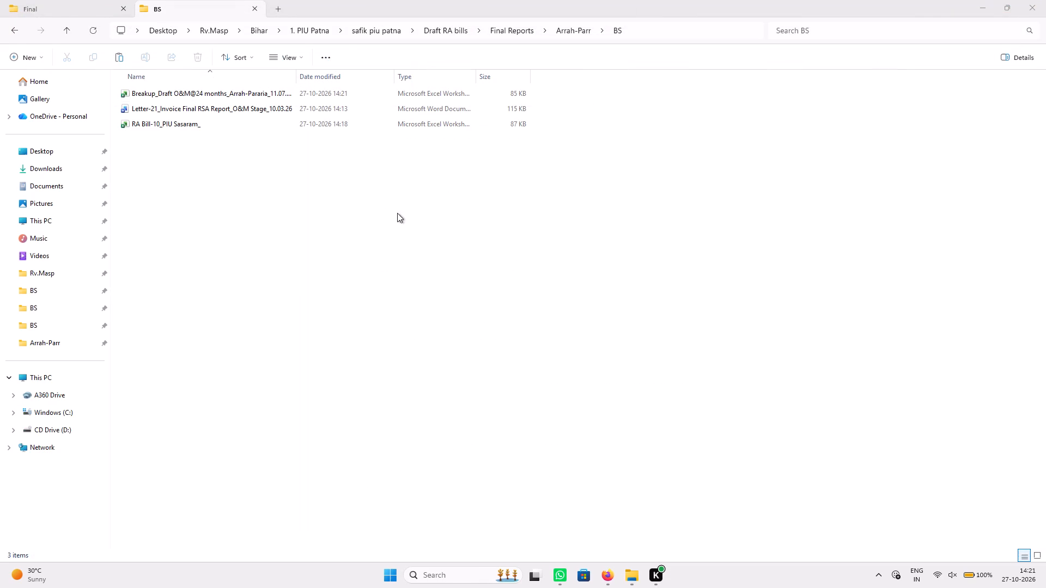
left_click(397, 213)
Rename the invoice letter in the RSA folder to Letter-31_Invoice Final RSA Report_O&M Stage_10.03.26.
left_click(13, 29)
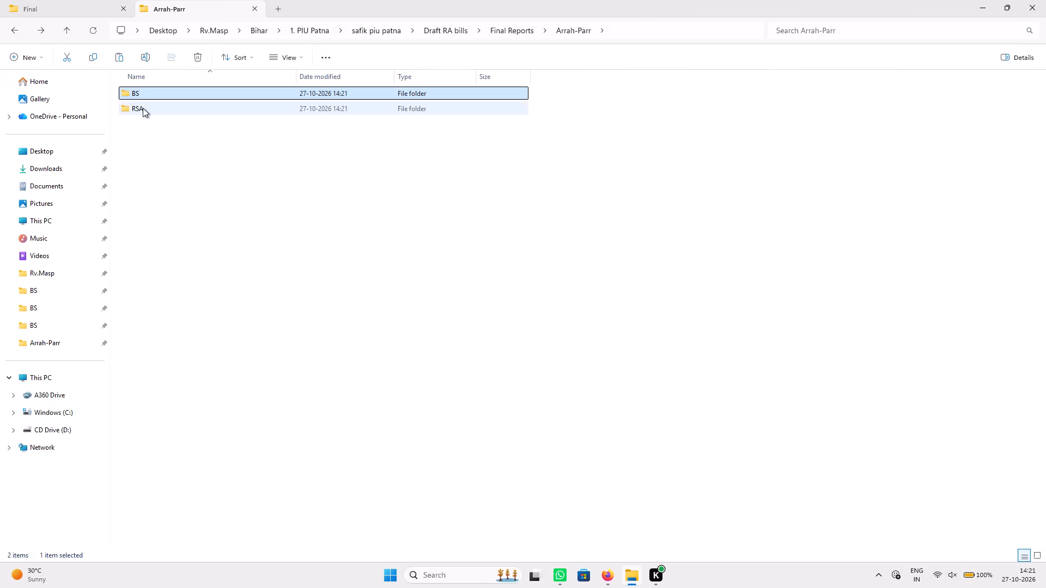
double_click(143, 108)
right_click(166, 109)
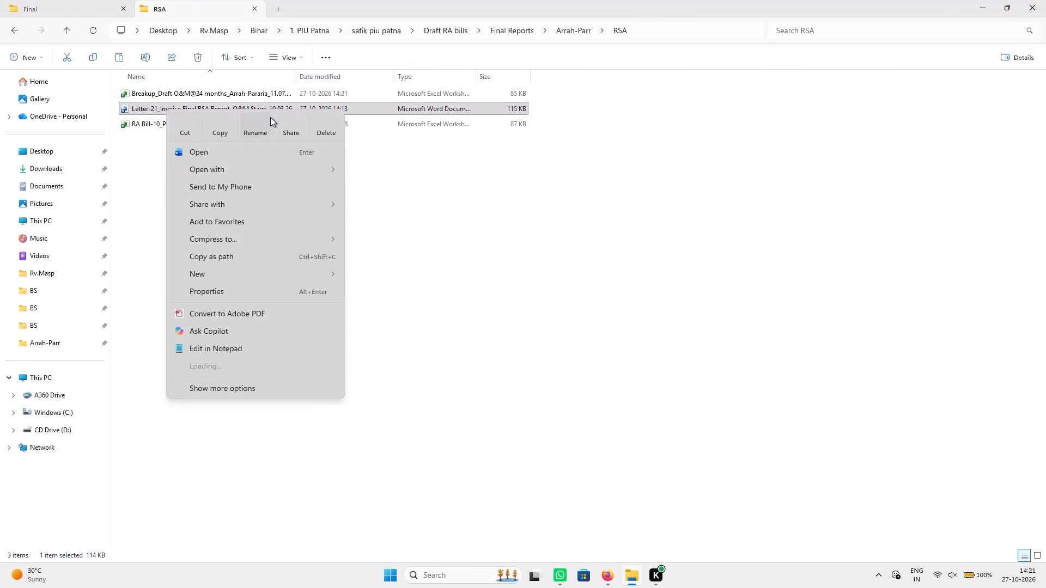
left_click(256, 121)
left_click(156, 106)
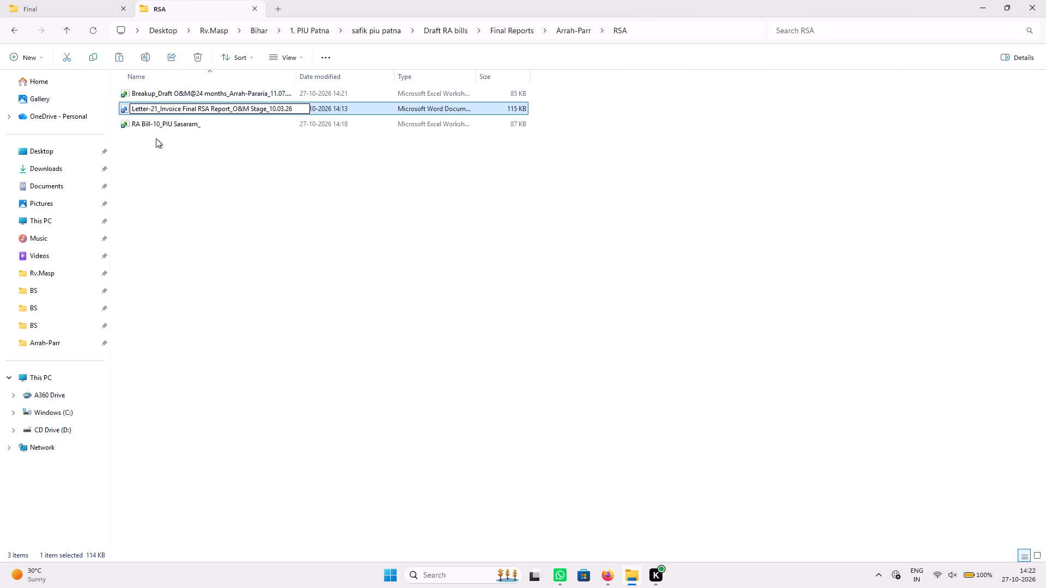
key("BackSpace")
key("BackSpace")
type("31")
left_click(175, 163)
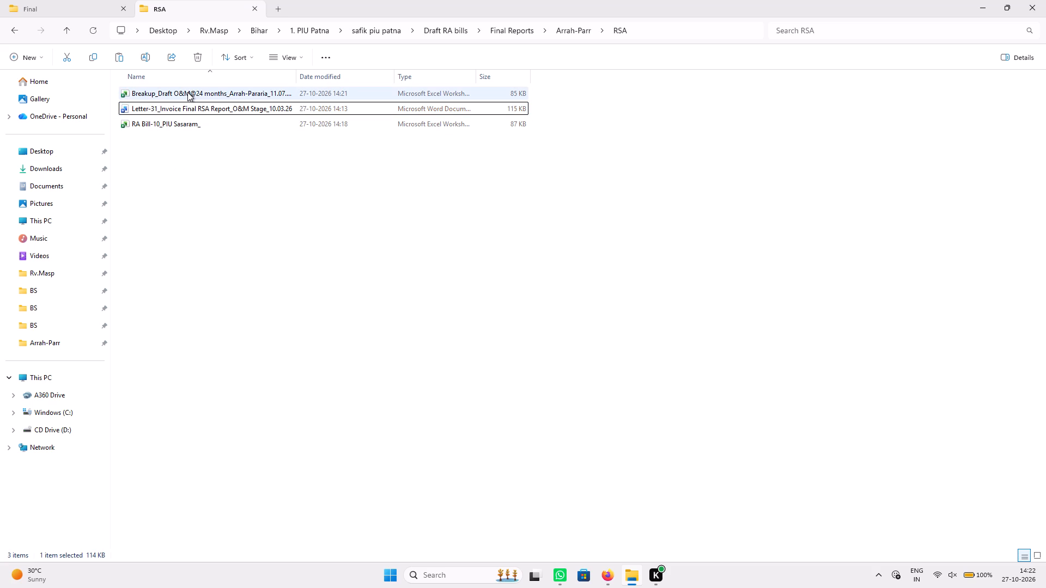
Rename the invoice letter in the BS folder to Letter-32_Invoice Final RSA Report_O&M Stage_10.03.26.
left_click(11, 29)
double_click(148, 95)
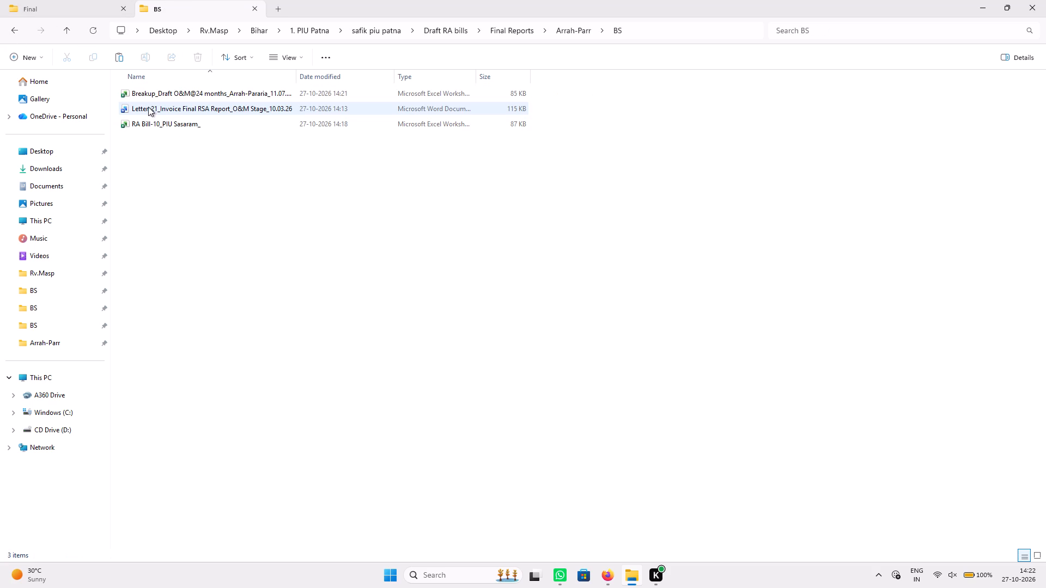
left_click(148, 107)
right_click(148, 107)
left_click(232, 120)
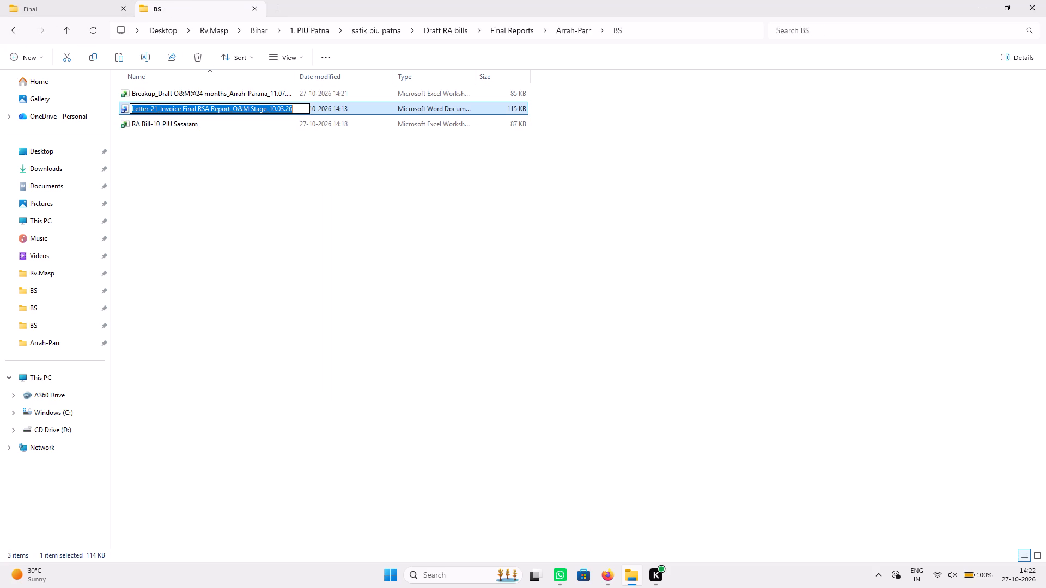
left_click(157, 108)
key("BackSpace")
key("BackSpace")
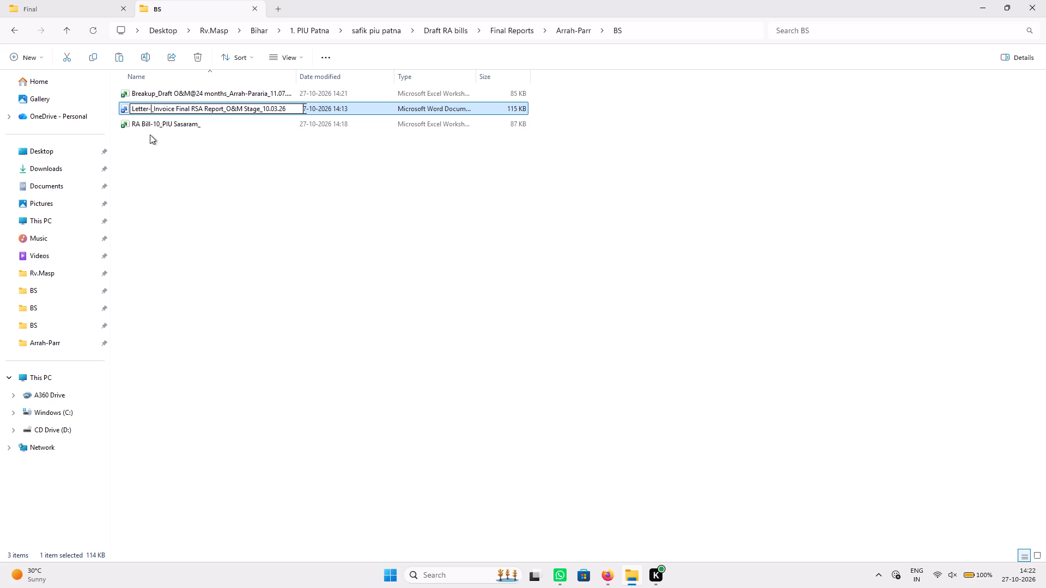
type("32")
left_click(190, 189)
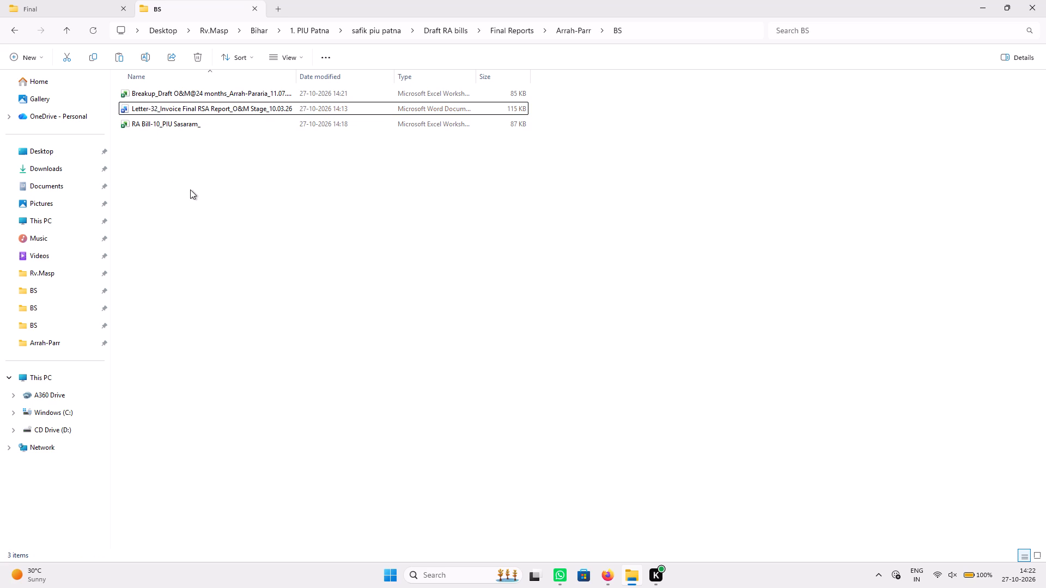
Open the Letter-32 document and change the bill number in its subject line to RA BILL-10.
double_click(215, 107)
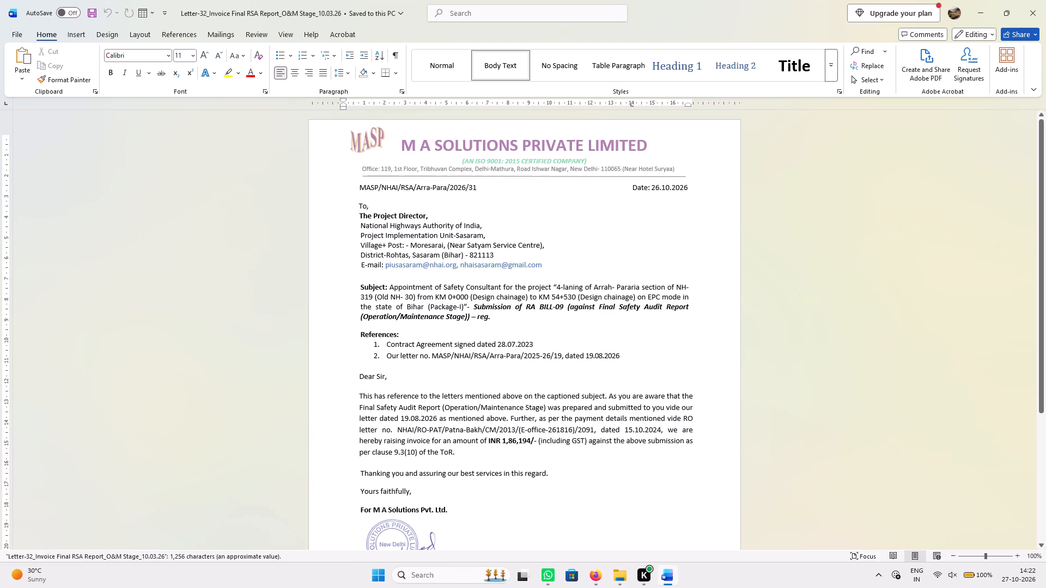
left_click(563, 307)
key("Right")
key("BackSpace")
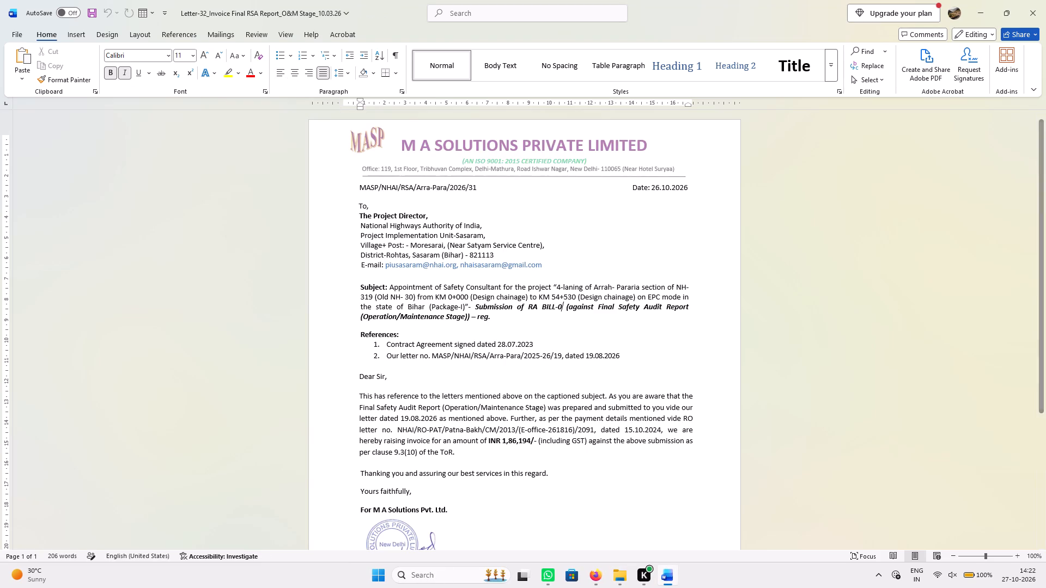
key("BackSpace")
type("10")
left_click(508, 345)
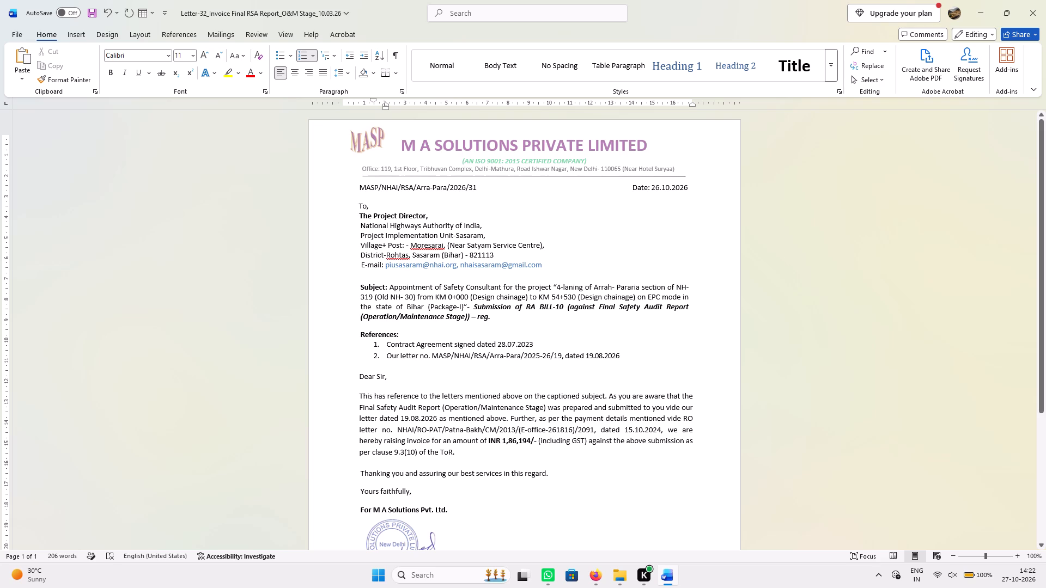
Find and open the letter-162 Final Blackspot Identification Report document in the Bhoj Bux BS folder under Final Reports.
left_click(617, 583)
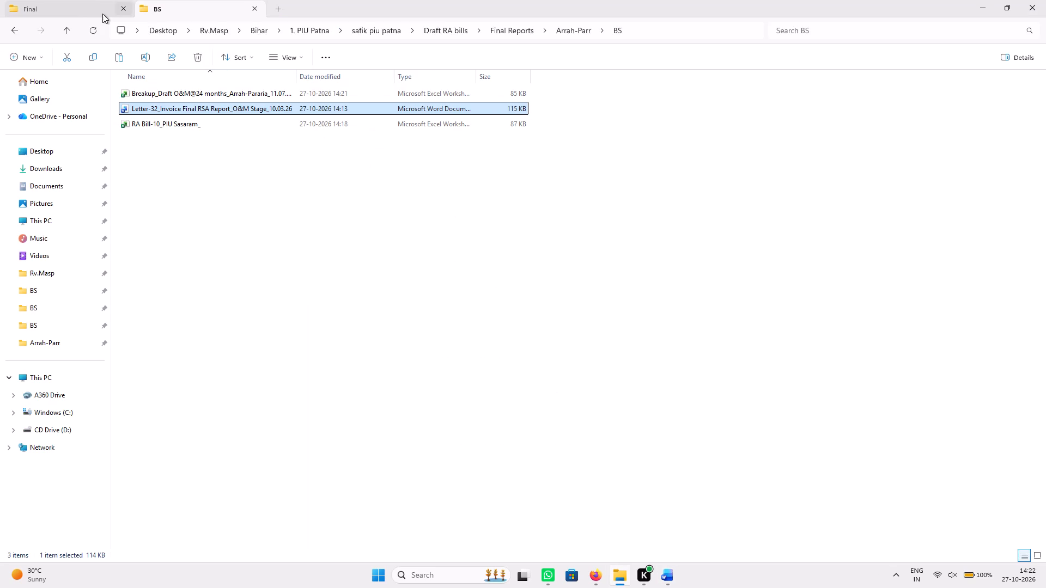
left_click(80, 12)
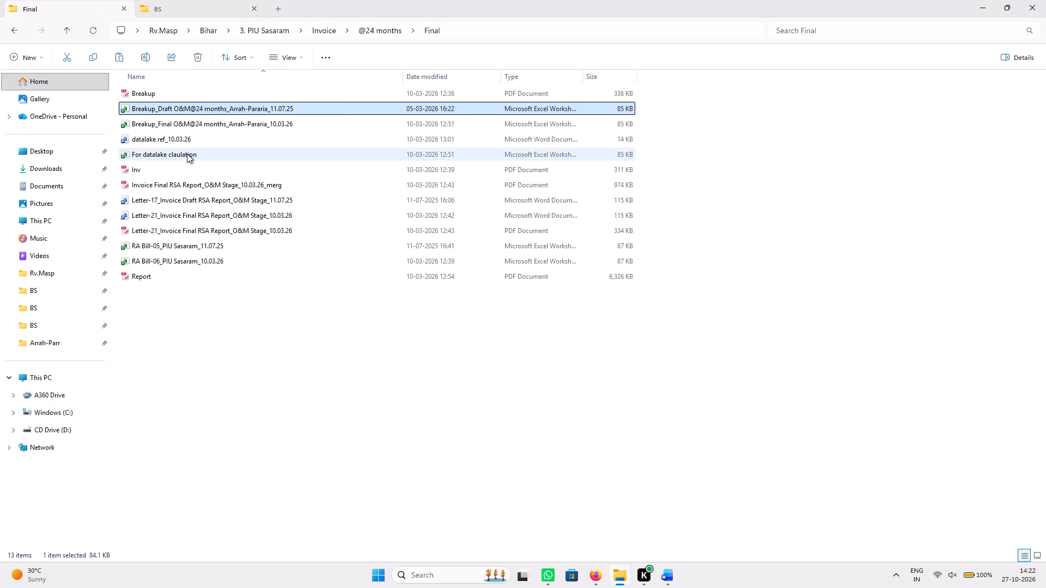
left_click(14, 30)
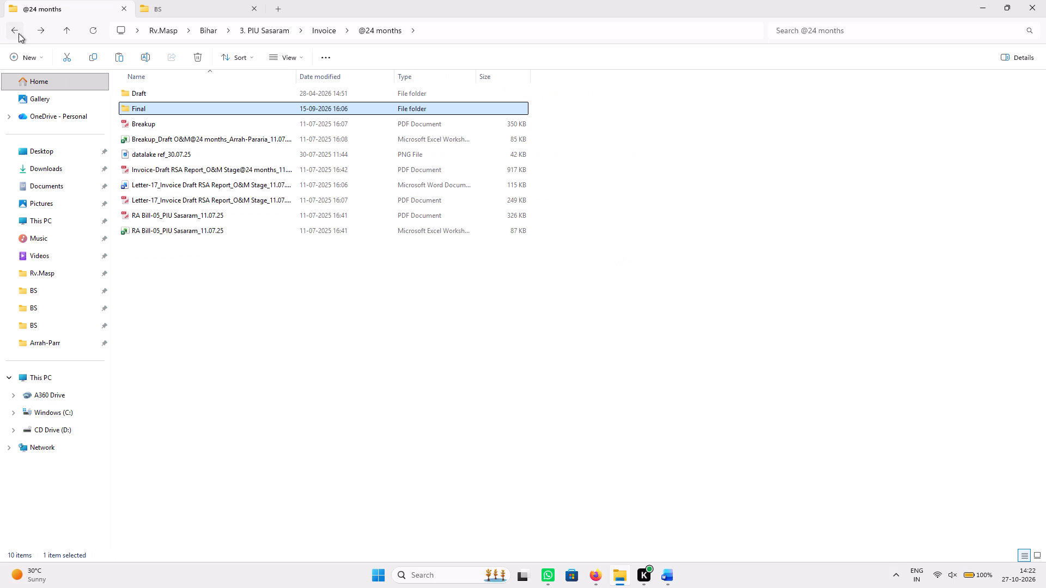
left_click(19, 33)
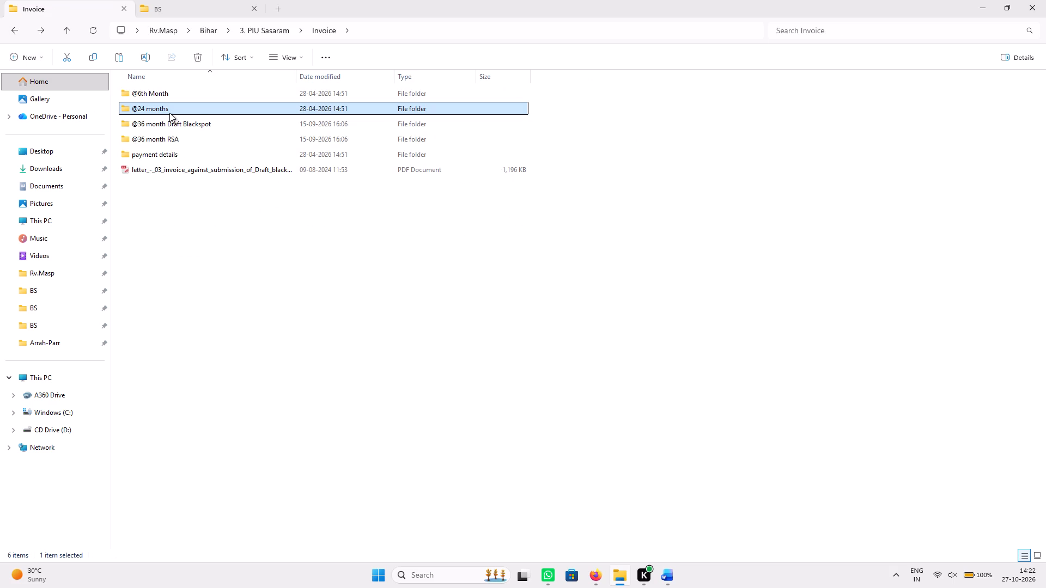
double_click(162, 158)
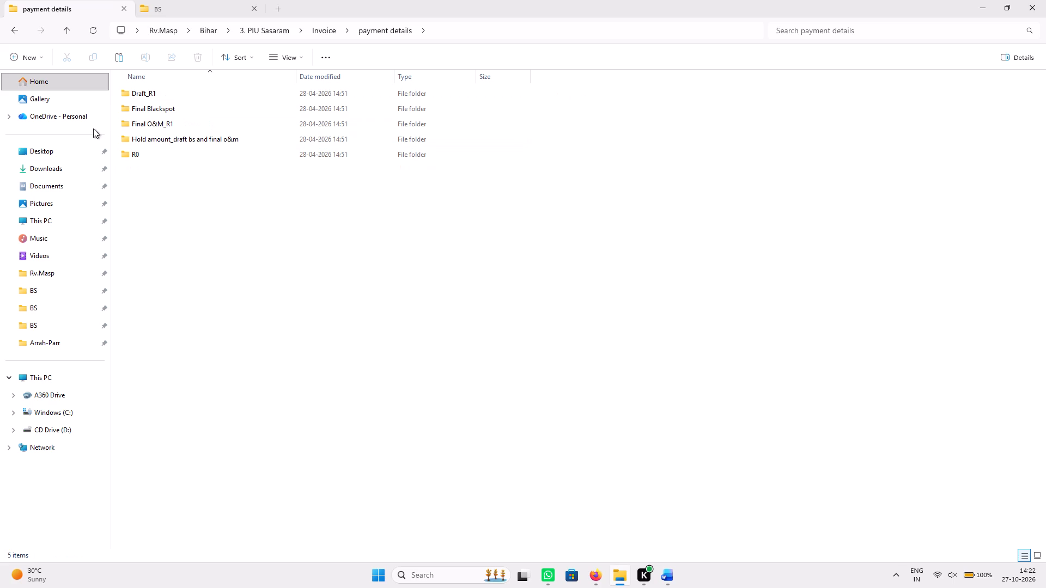
left_click(14, 26)
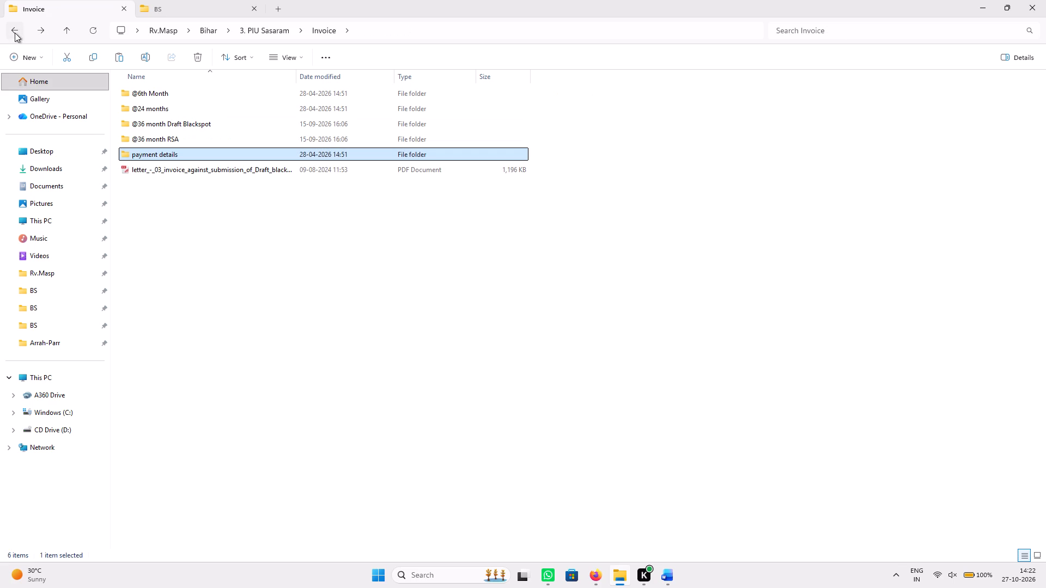
left_click(173, 11)
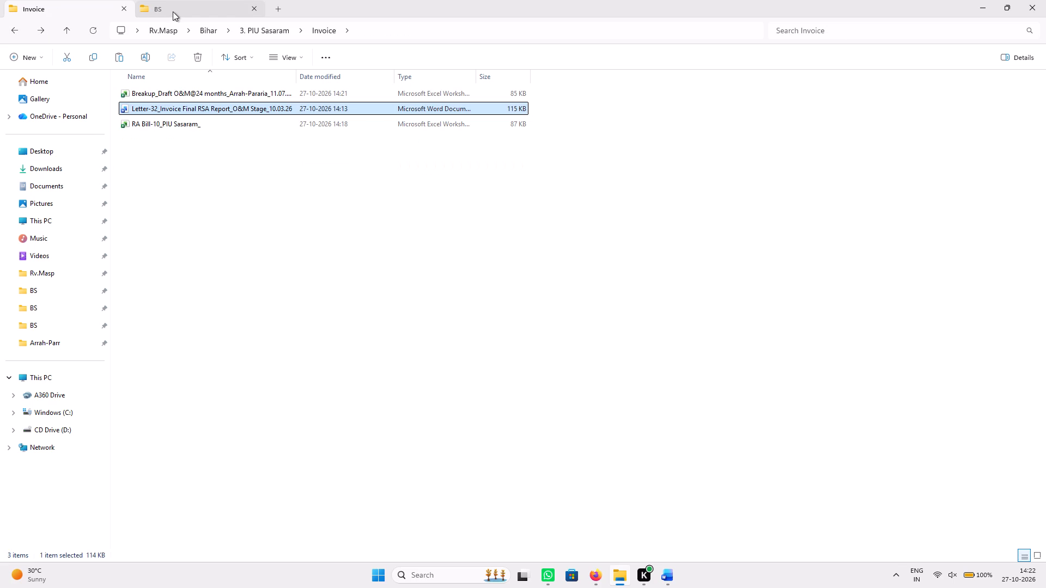
left_click(11, 32)
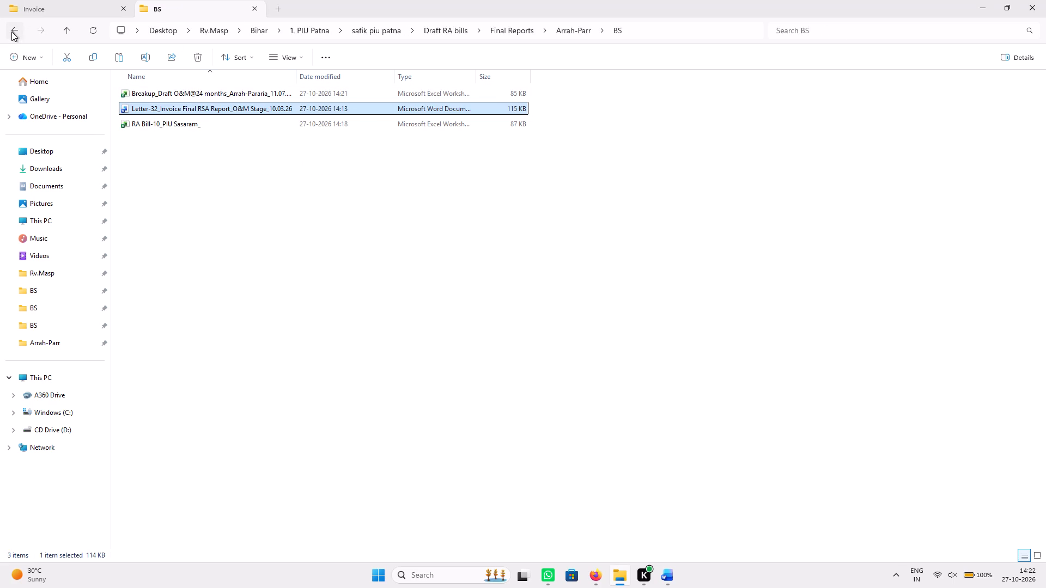
left_click(11, 32)
double_click(149, 109)
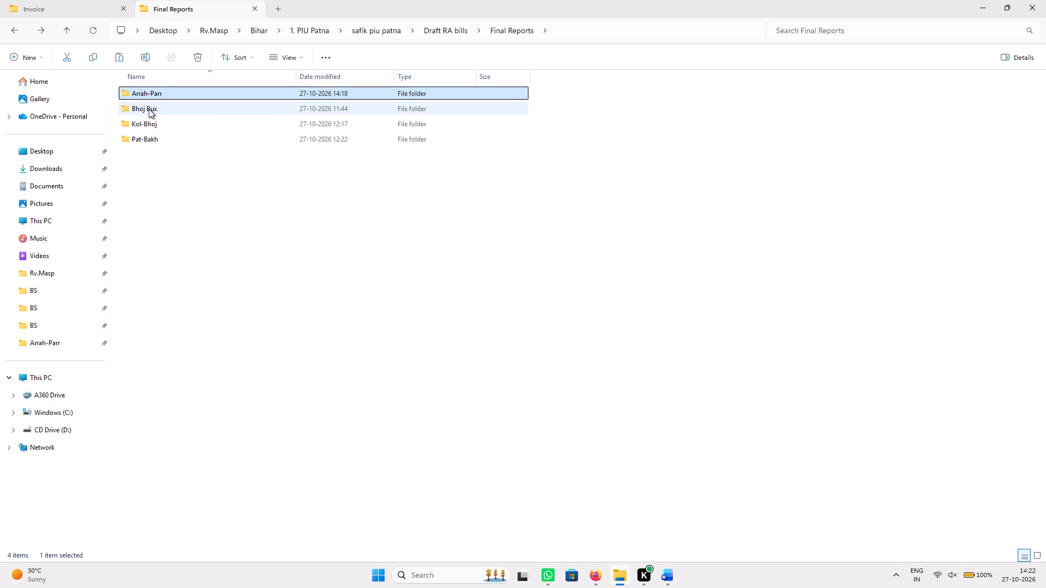
double_click(153, 98)
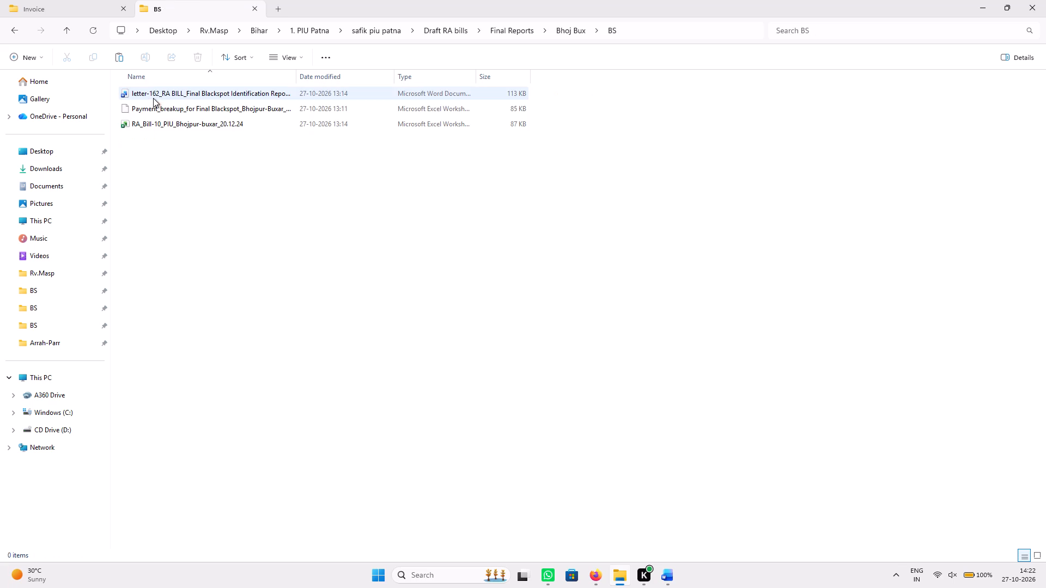
double_click(180, 96)
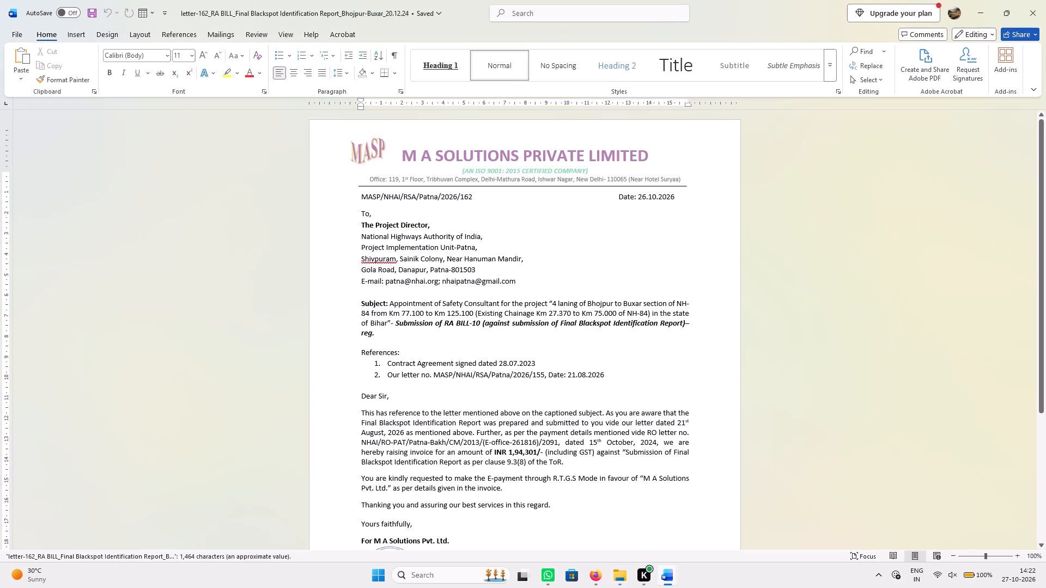
Replace Letter-32's bold subject wording with letter-162's "Submission of RA BILL-10 (against submission of Final Blackspot Identification Report)– reg.", keeping References on its own line.
left_click_drag(396, 322, 398, 333)
key("ctrl+c")
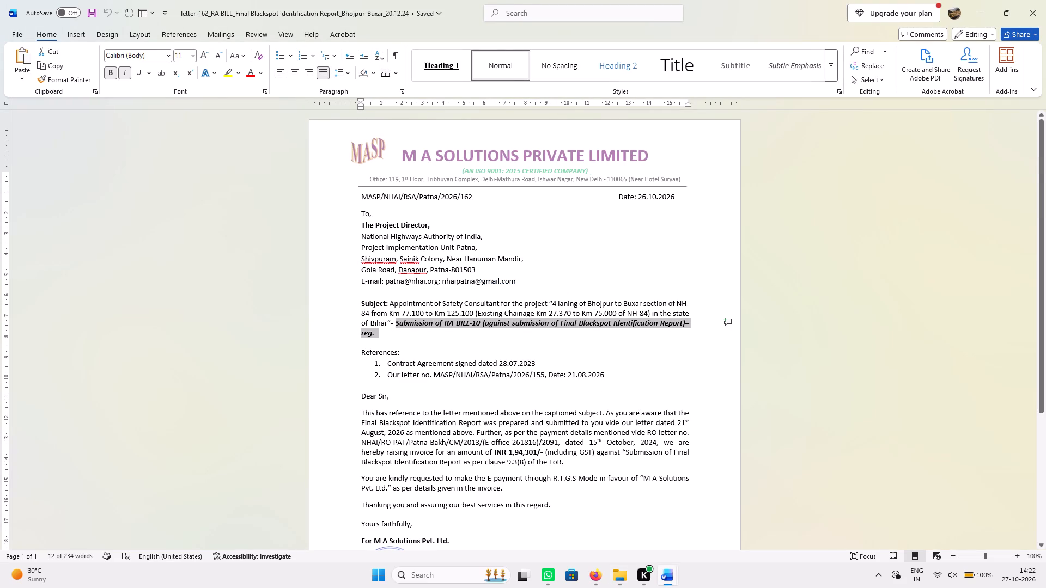
left_click(664, 579)
left_click(612, 522)
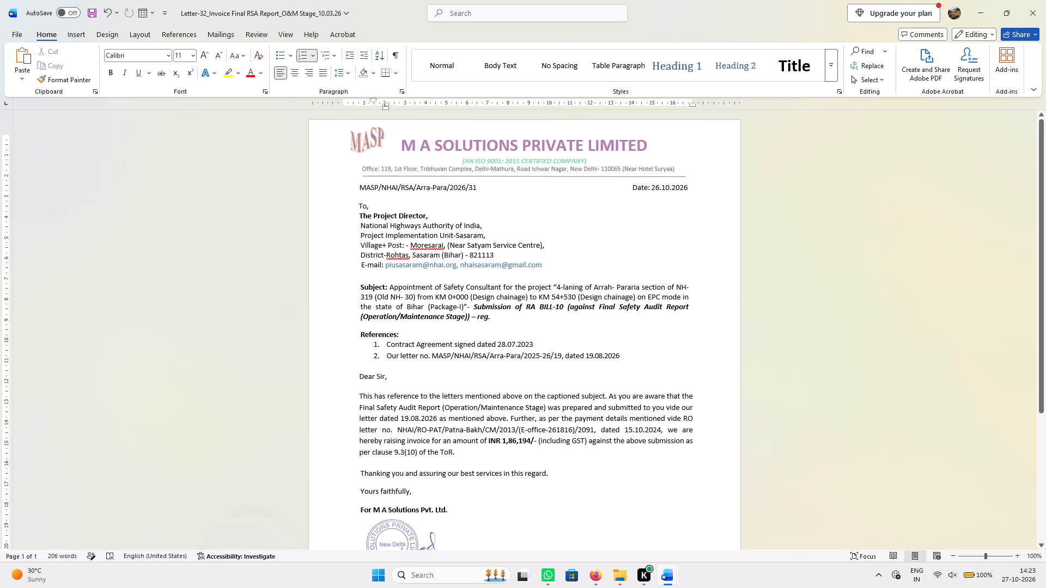
left_click_drag(473, 307, 501, 321)
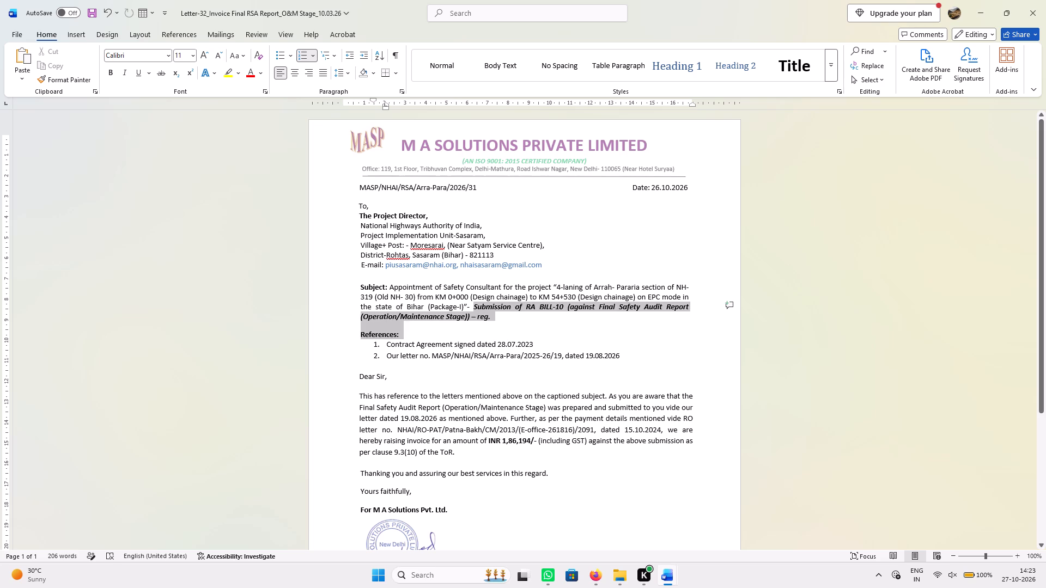
left_click_drag(501, 321, 502, 315)
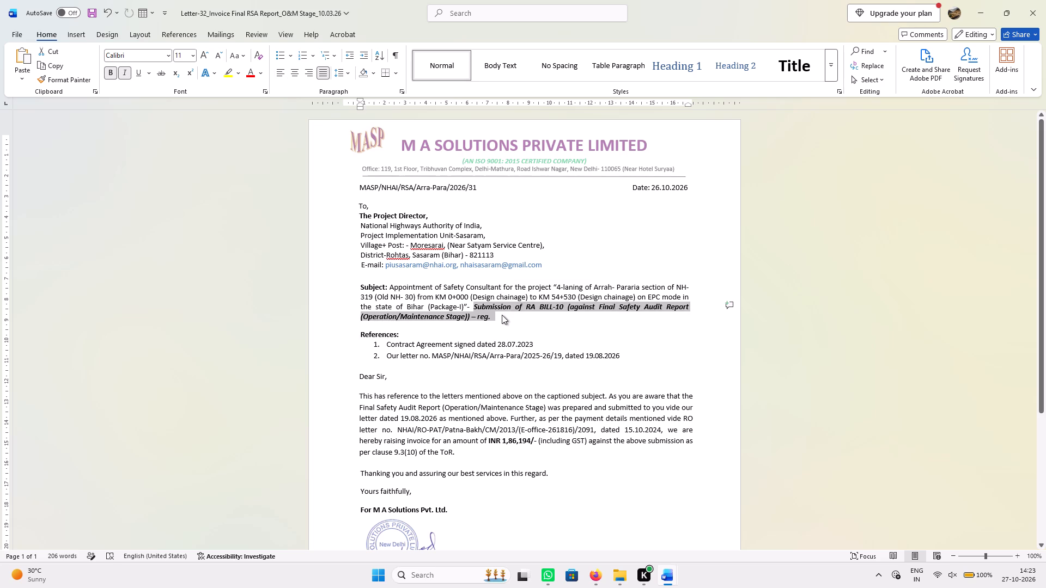
key("ctrl+v")
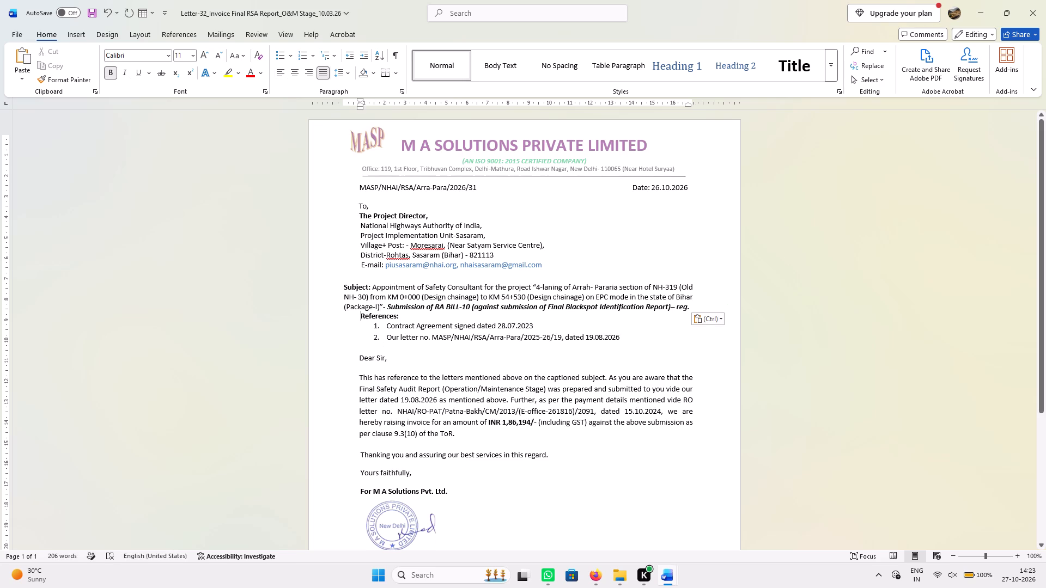
left_click(707, 315)
left_click(769, 351)
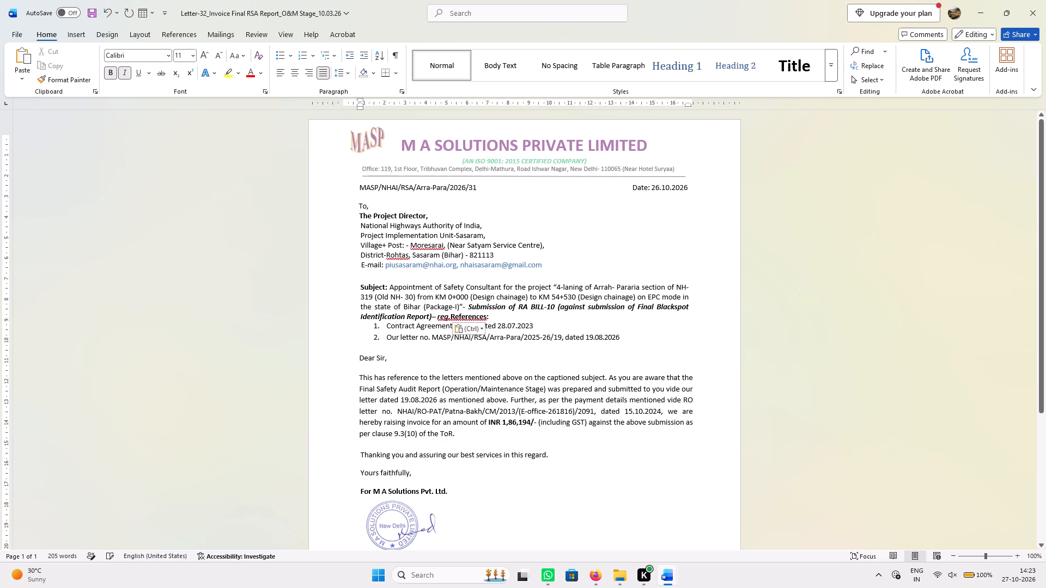
key("Return")
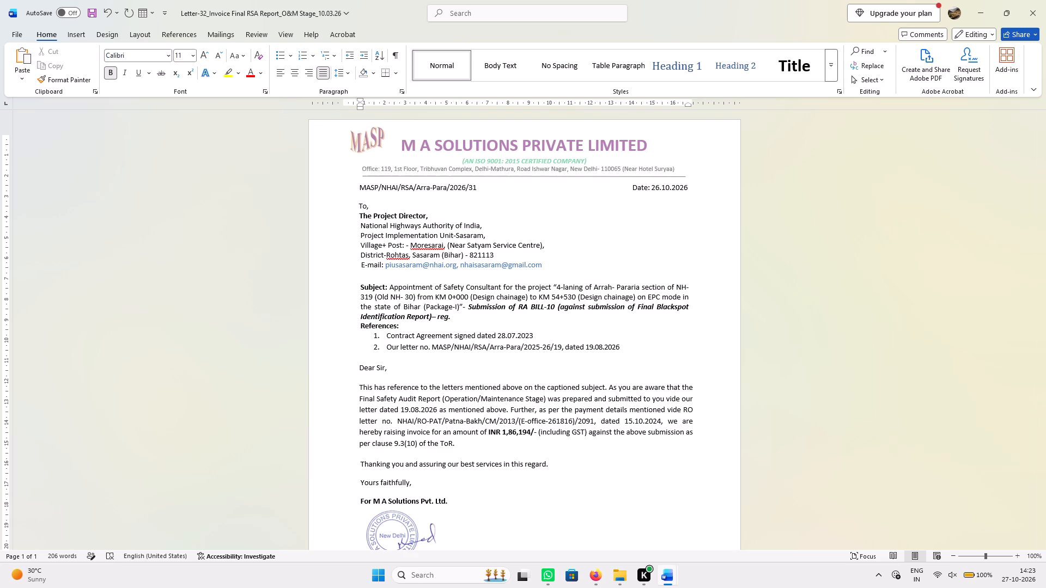
scroll(556, 306, "down", 1)
scroll(556, 306, "up", 1)
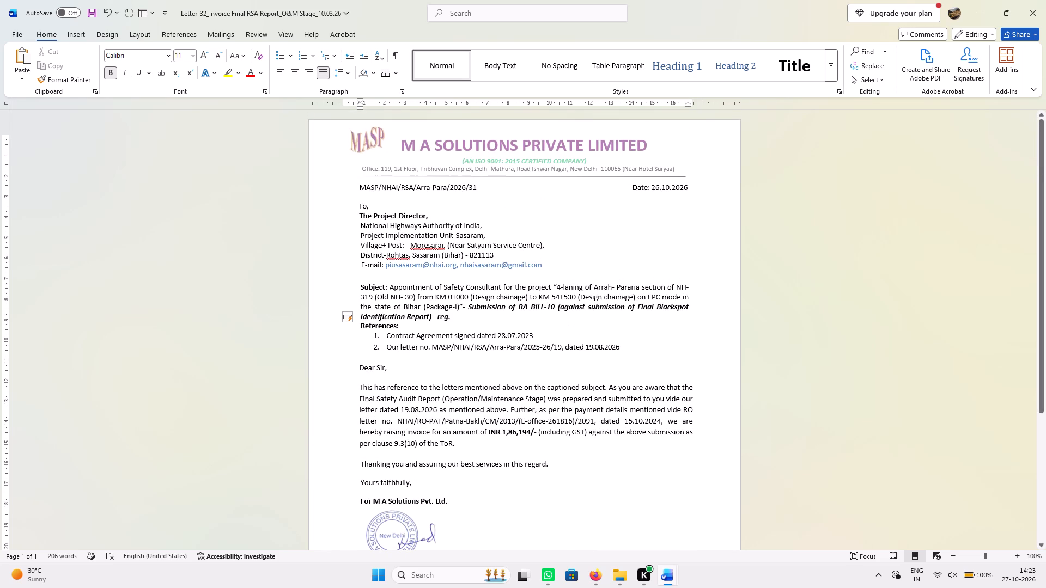
left_click(618, 579)
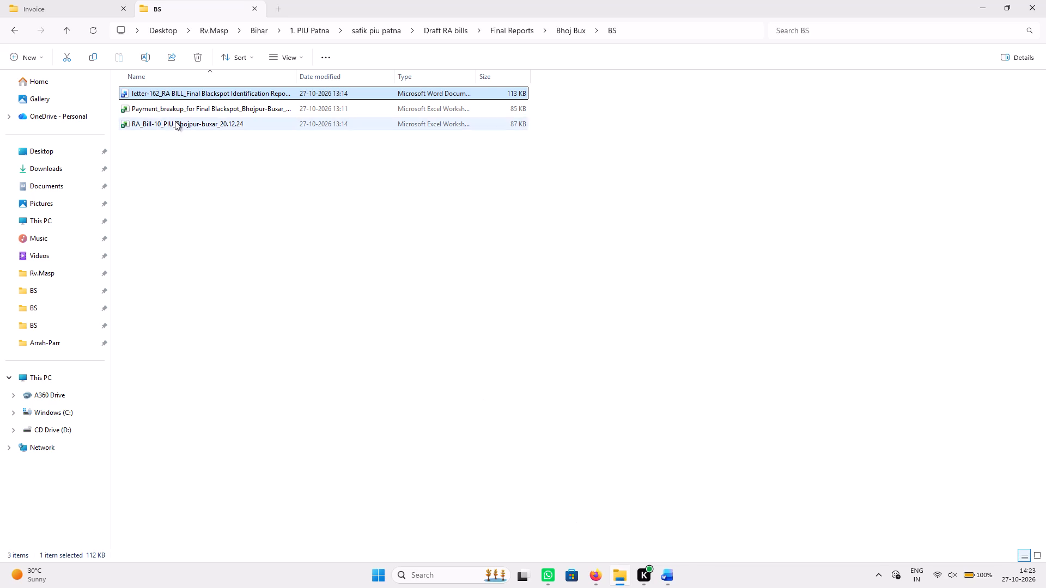
left_click(54, 10)
left_click(13, 29)
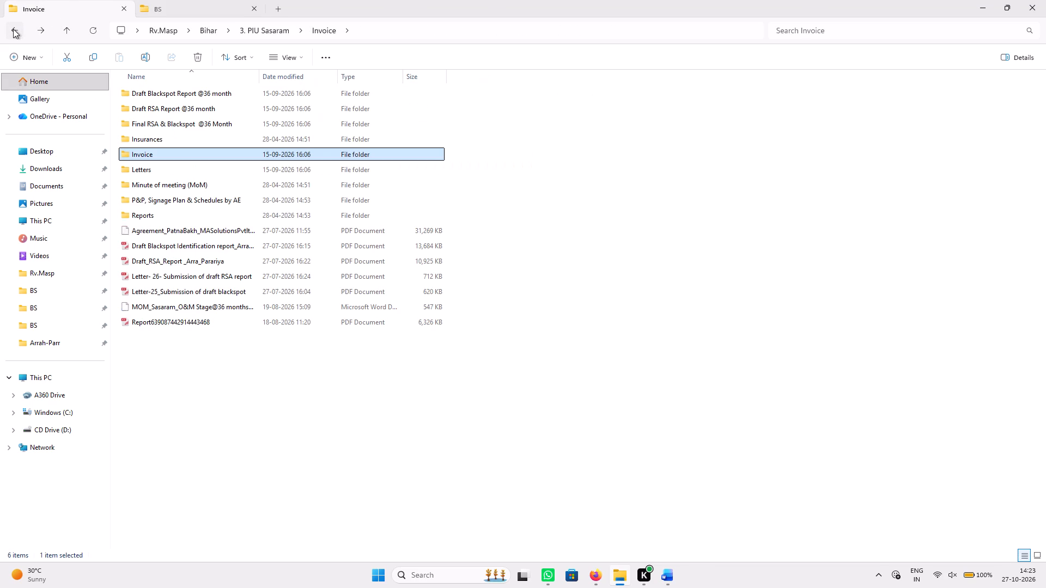
double_click(161, 126)
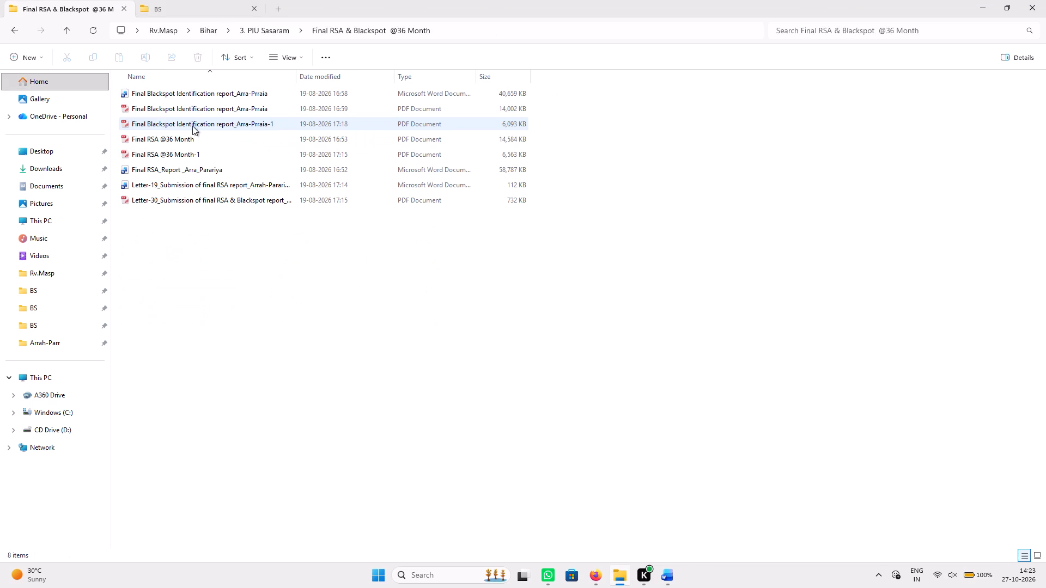
double_click(202, 200)
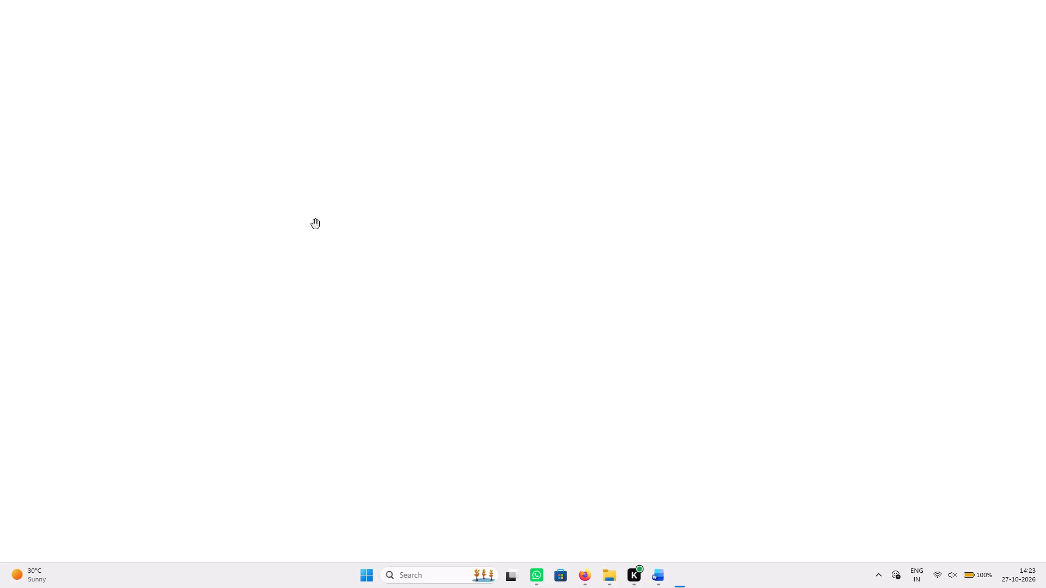
left_click(677, 578)
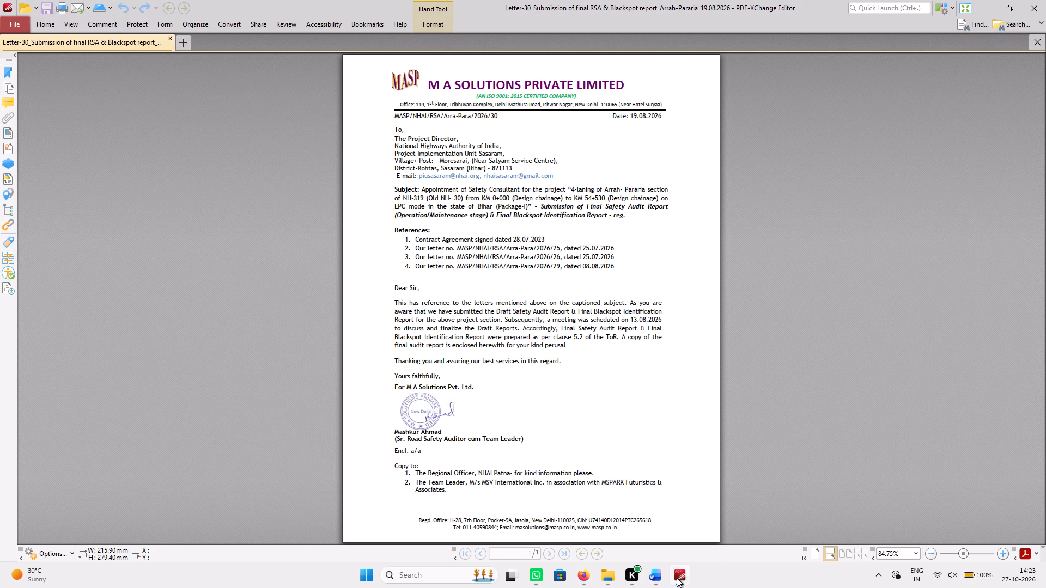
left_click(677, 578)
Return to Letter-32 and change its letter number to MASP/NHAI/RSA/Arra-Para/2026/32.
left_click(652, 575)
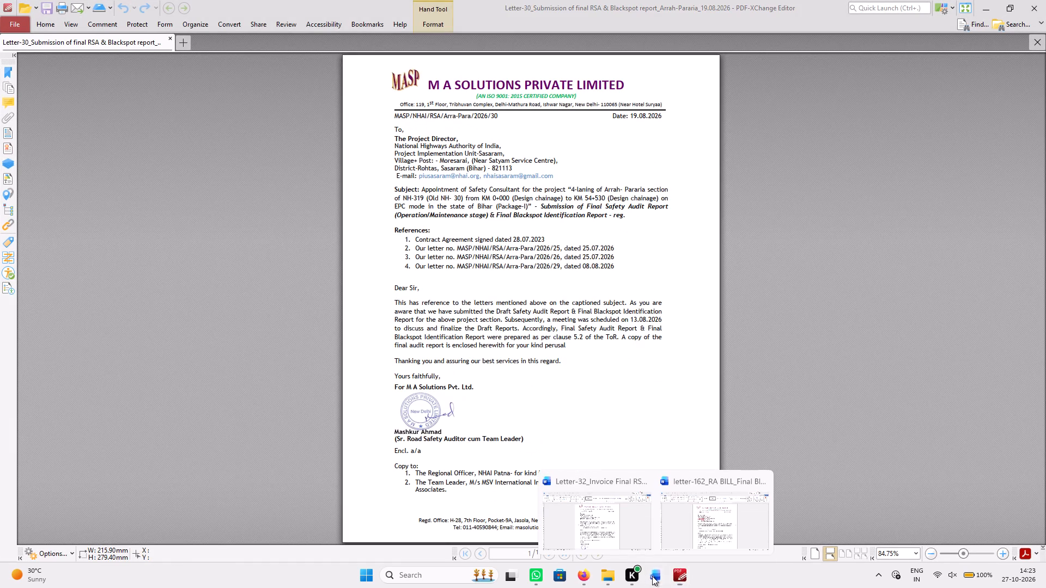
left_click(621, 539)
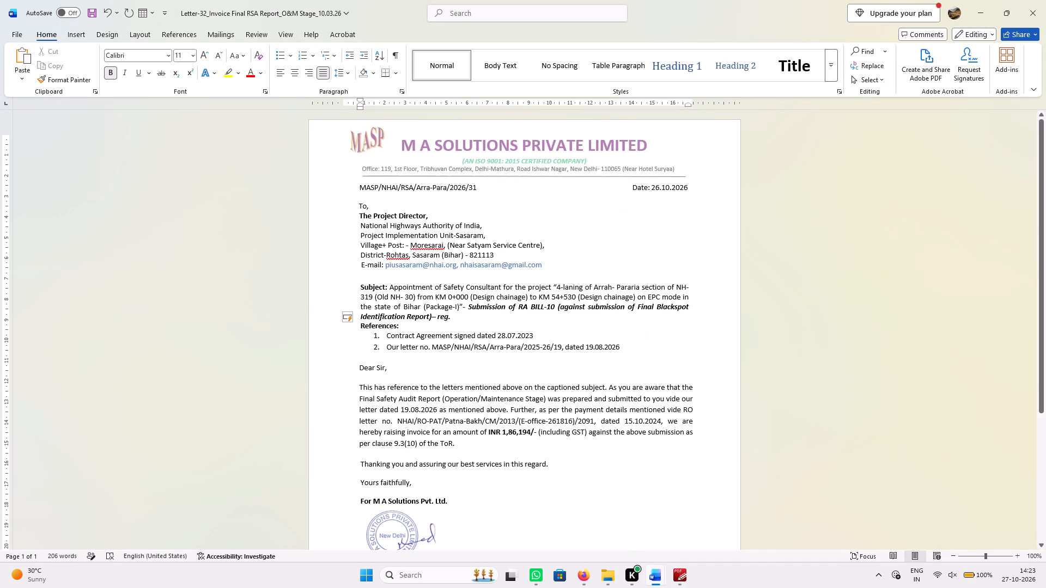
scroll(539, 345, "up", 2)
scroll(539, 345, "down", 2)
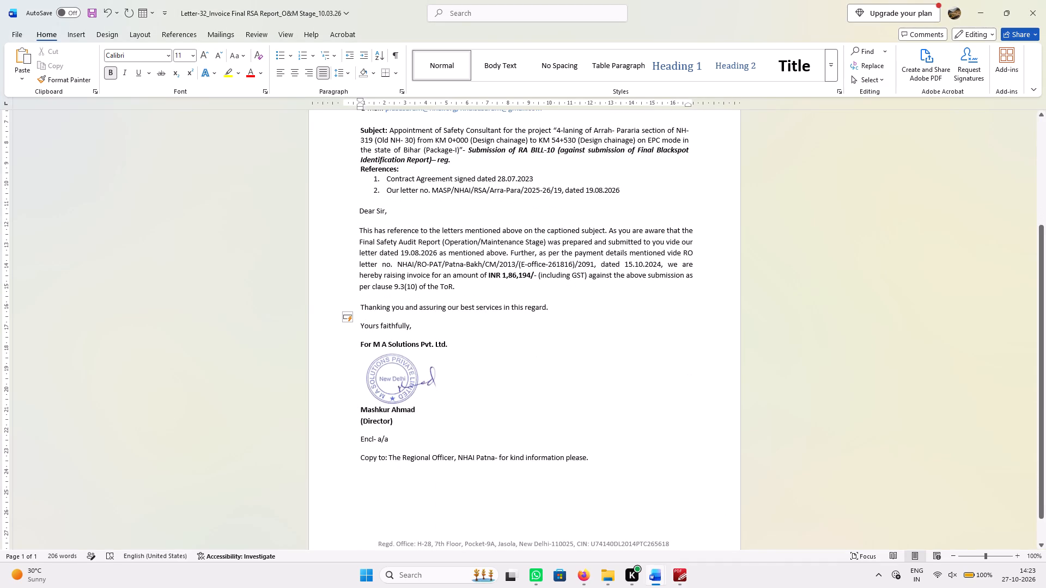
scroll(539, 345, "up", 3)
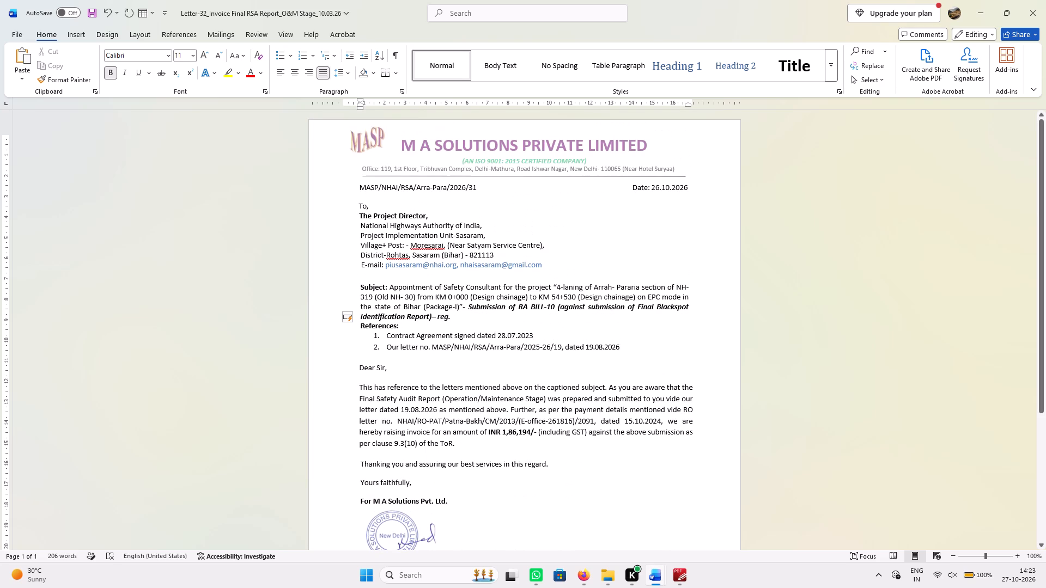
left_click(476, 188)
key("BackSpace")
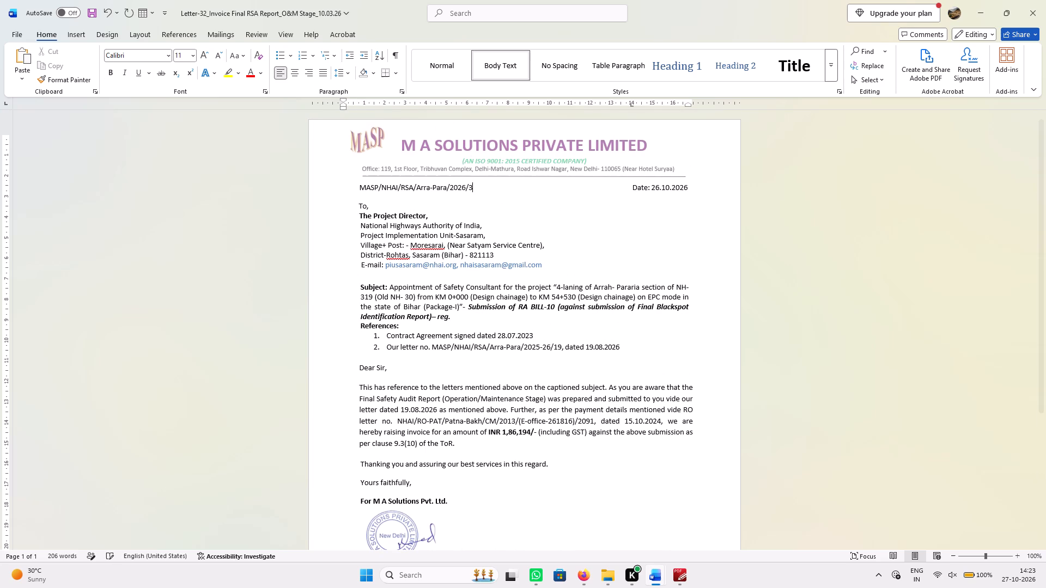
key("2")
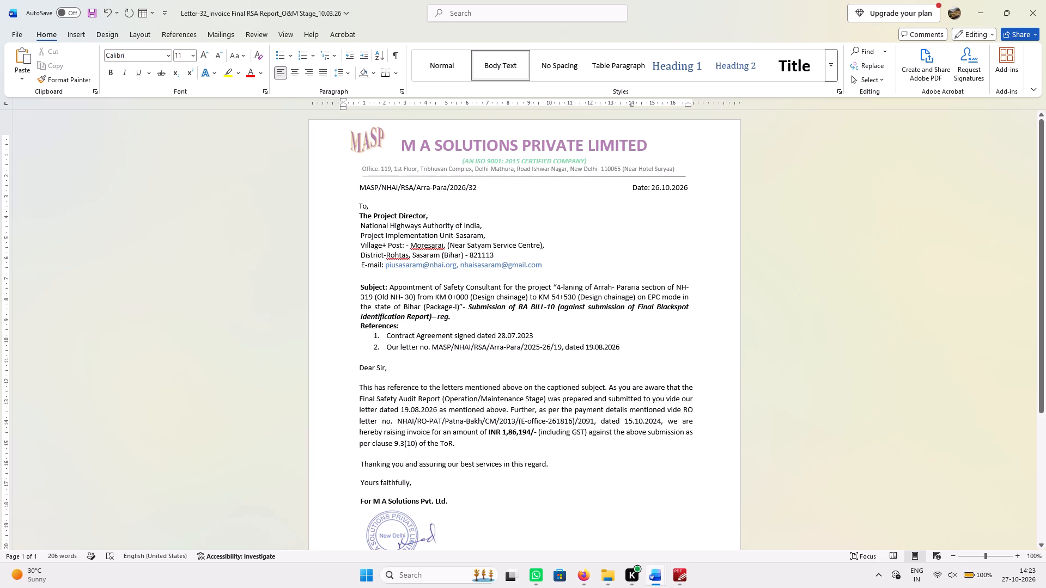
Copy the letter number MASP/NHAI/RSA/Arra-Para/2026/30 from the Letter-30 submission PDF for use in Letter-32's second reference.
left_click_drag(555, 348, 563, 348)
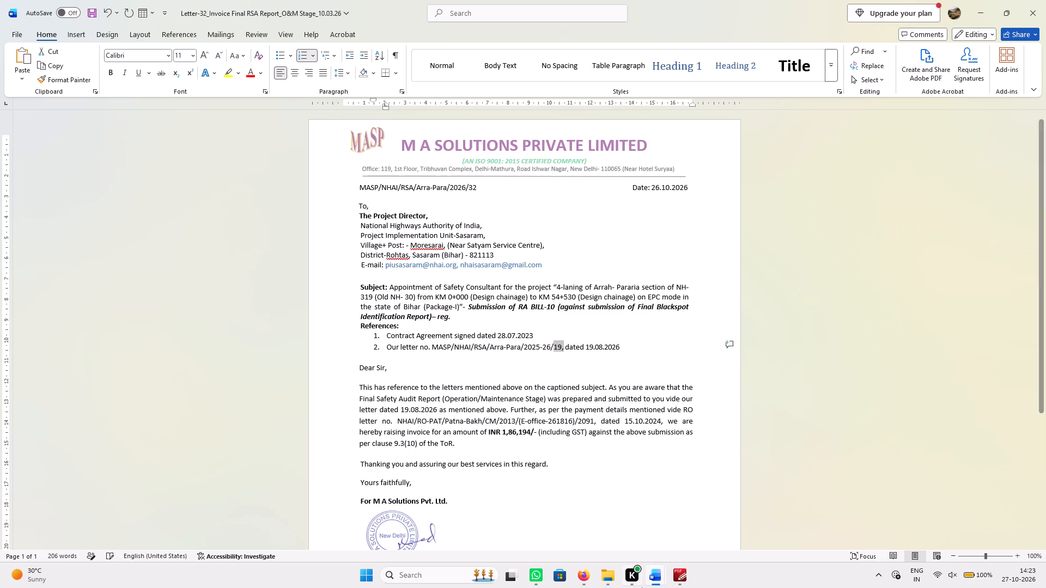
left_click(675, 579)
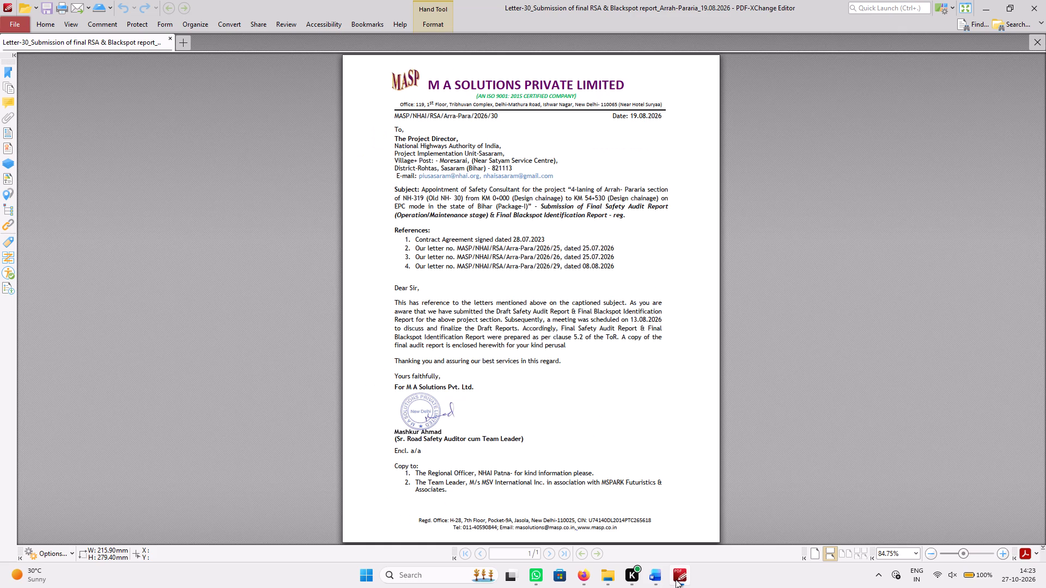
left_click(676, 579)
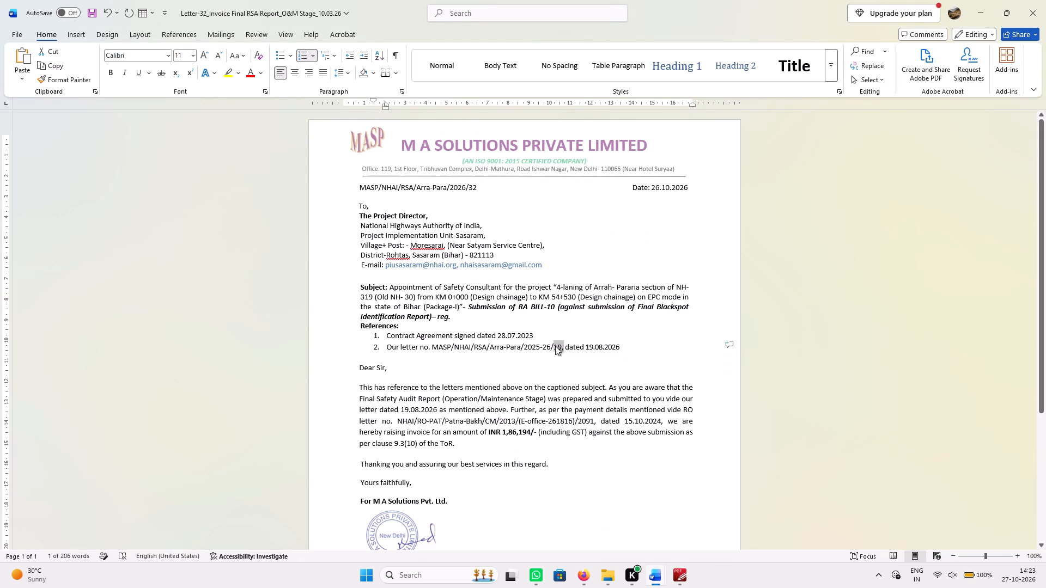
left_click(558, 346)
left_click(549, 346)
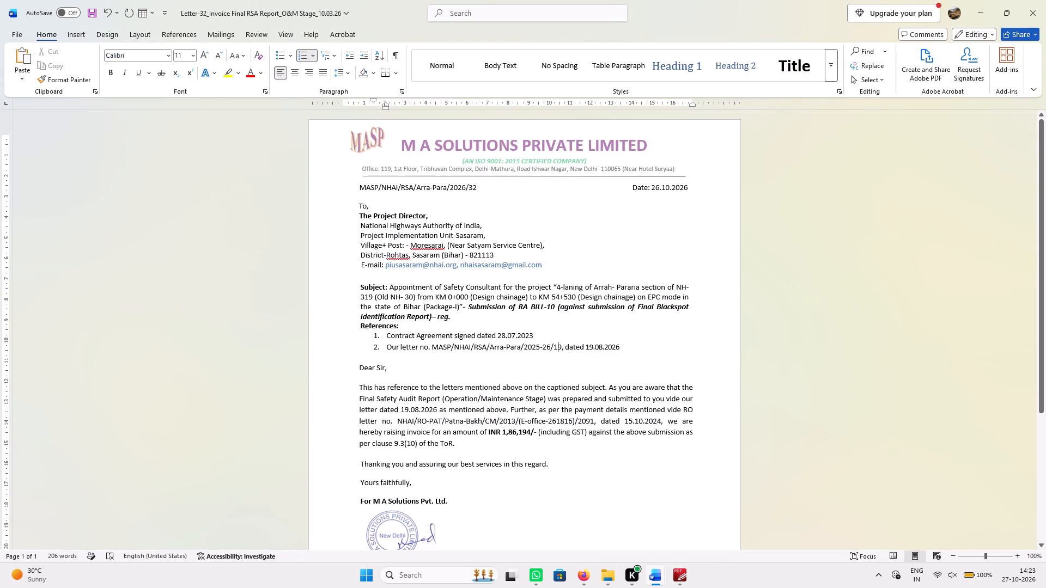
left_click(690, 578)
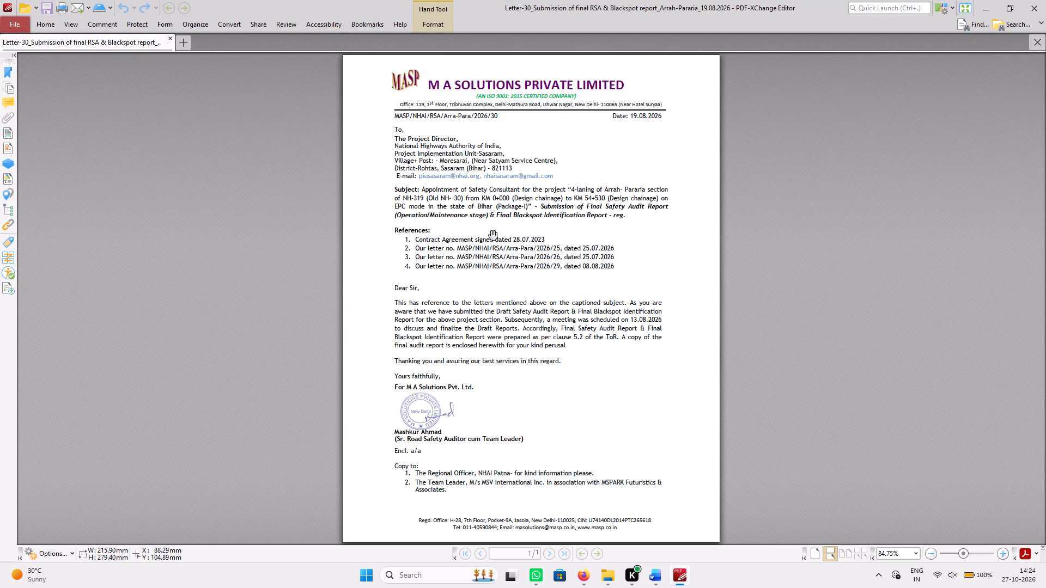
left_click(51, 21)
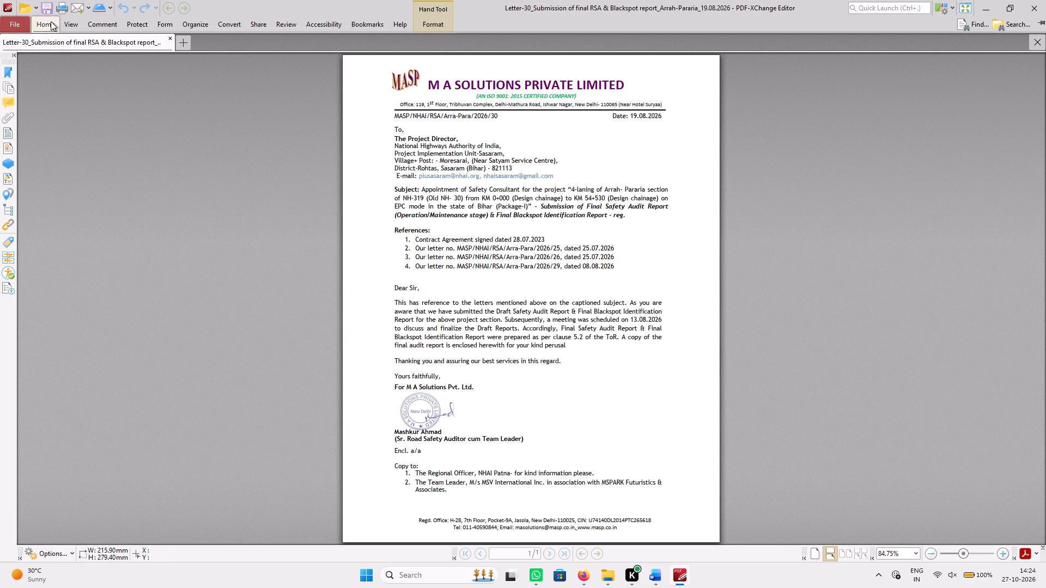
left_click(39, 54)
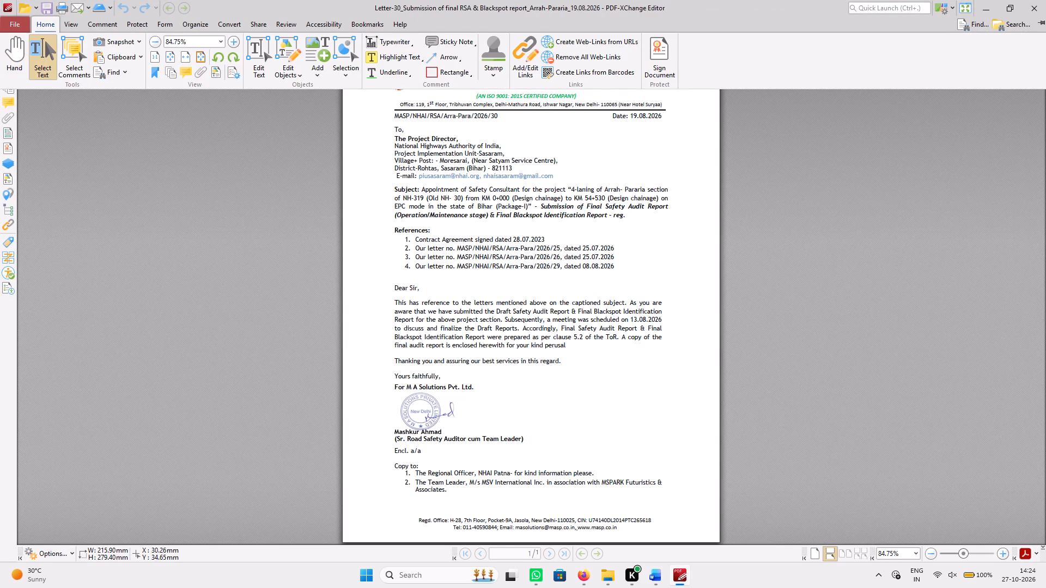
left_click_drag(396, 115, 498, 115)
key("ctrl+c")
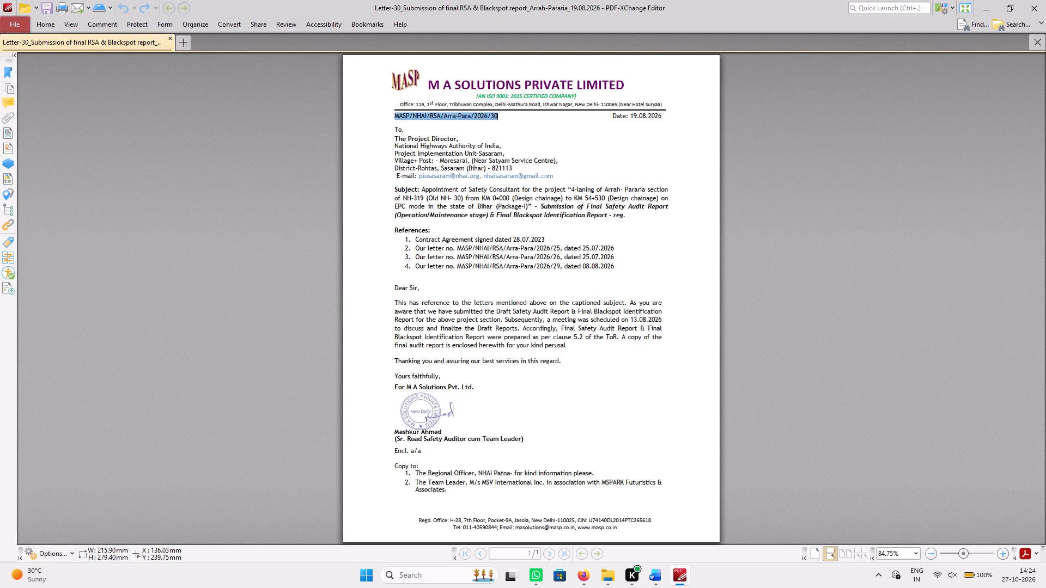
Replace the letter number in Letter-32's second reference with the copied one, changing its ending so it reads MASP/NHAI/RSA/Arra-Para/2026/32.
left_click(656, 579)
left_click(587, 507)
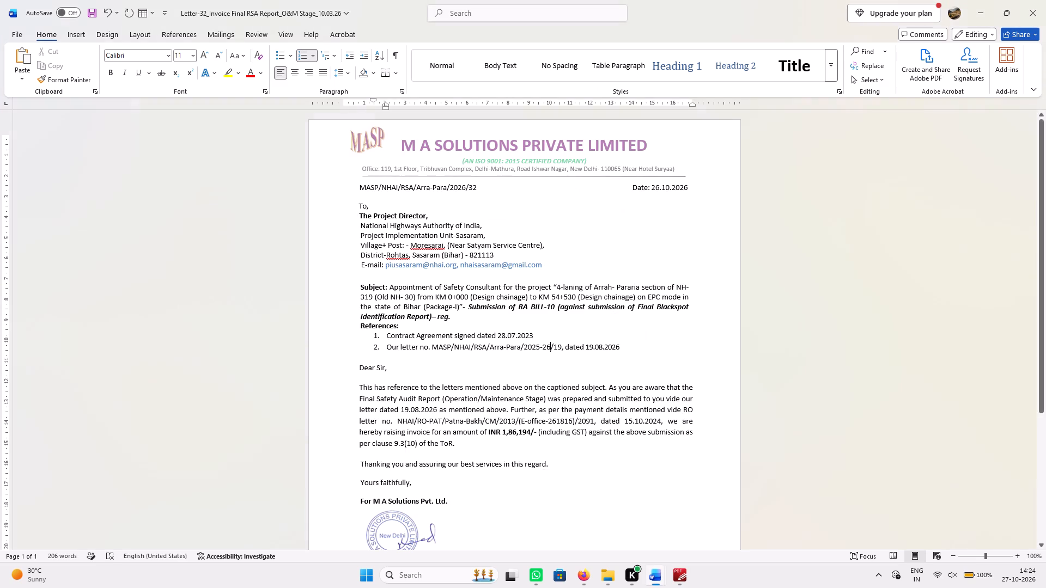
left_click_drag(431, 346, 509, 344)
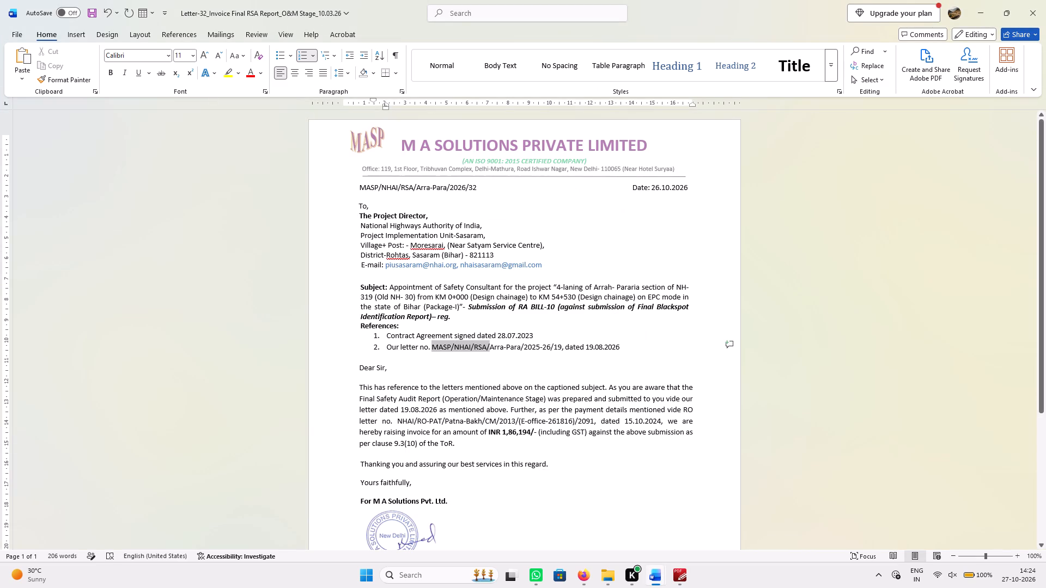
left_click_drag(509, 344, 560, 347)
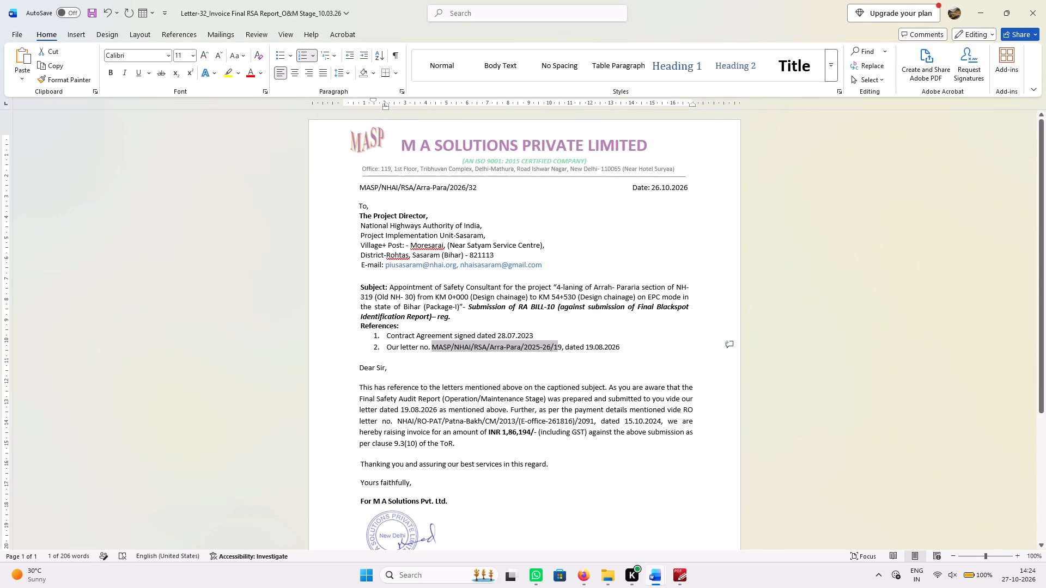
key("ctrl+v")
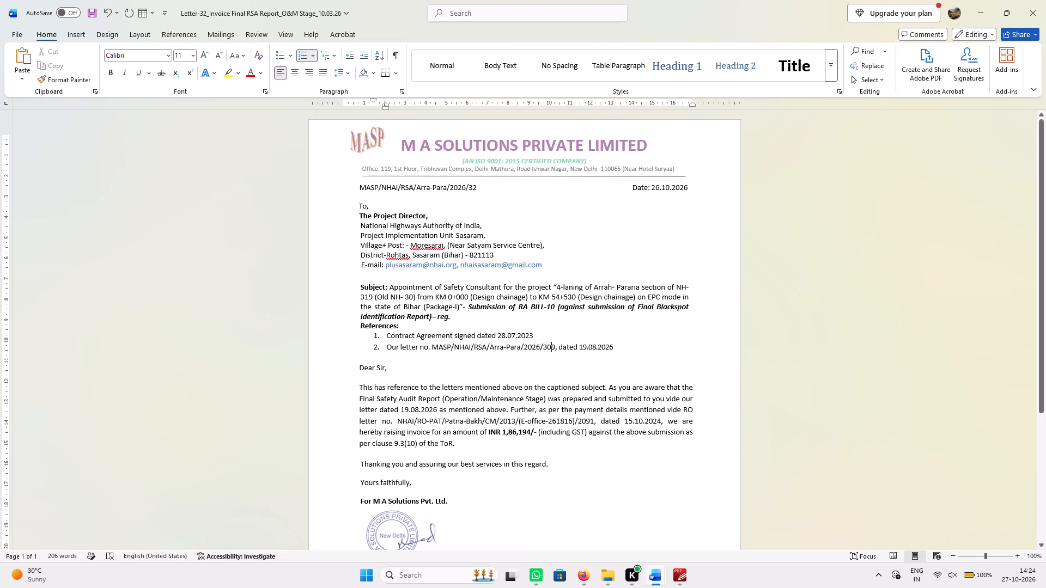
key("Delete")
key("BackSpace")
key("2")
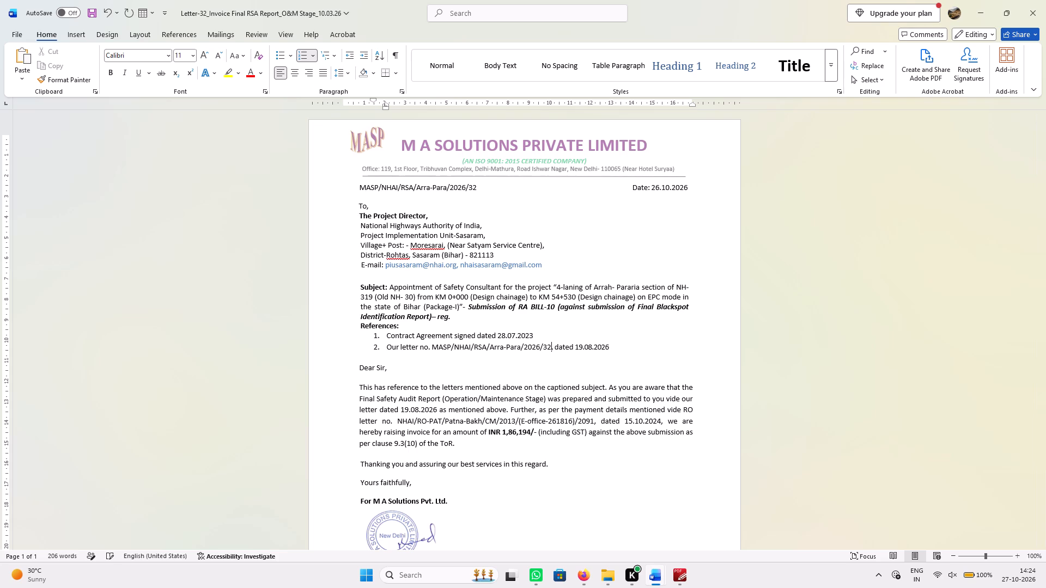
left_click(682, 577)
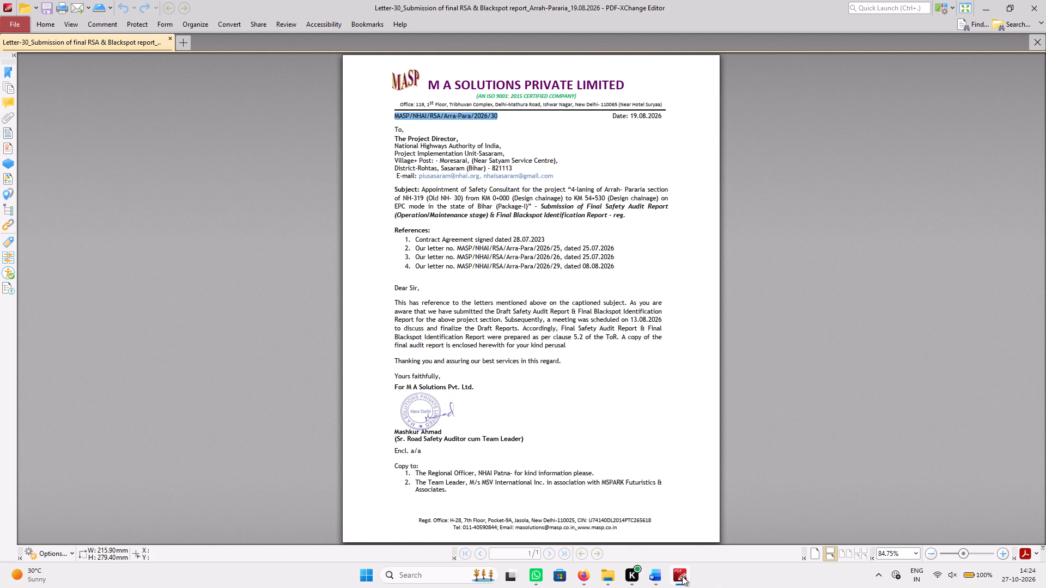
left_click(682, 576)
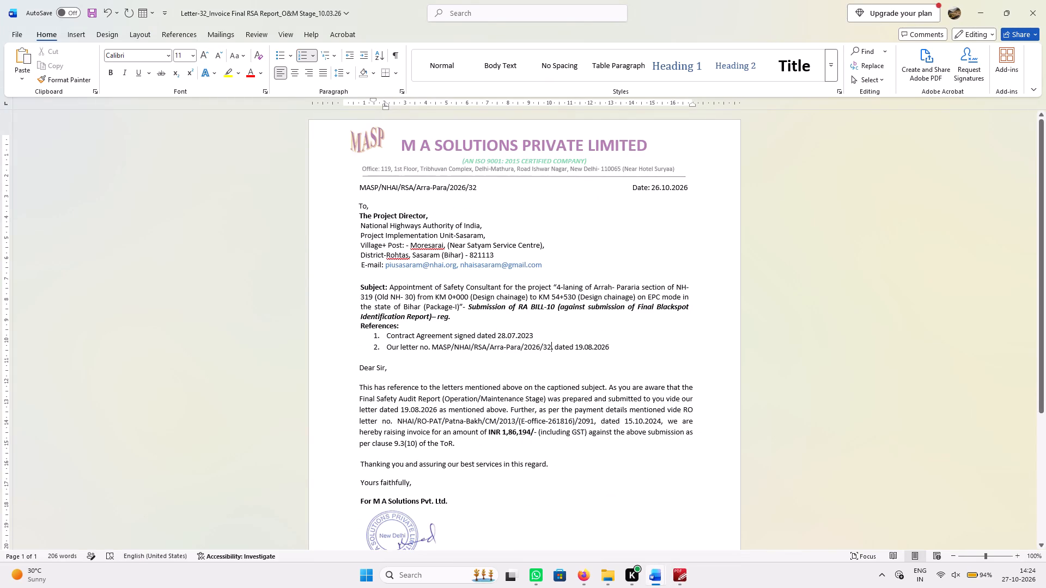
Replace Letter-32's opening body sentences, up to "as mentioned above.", with letter-162's Final Blackspot Identification Report wording.
left_click(659, 582)
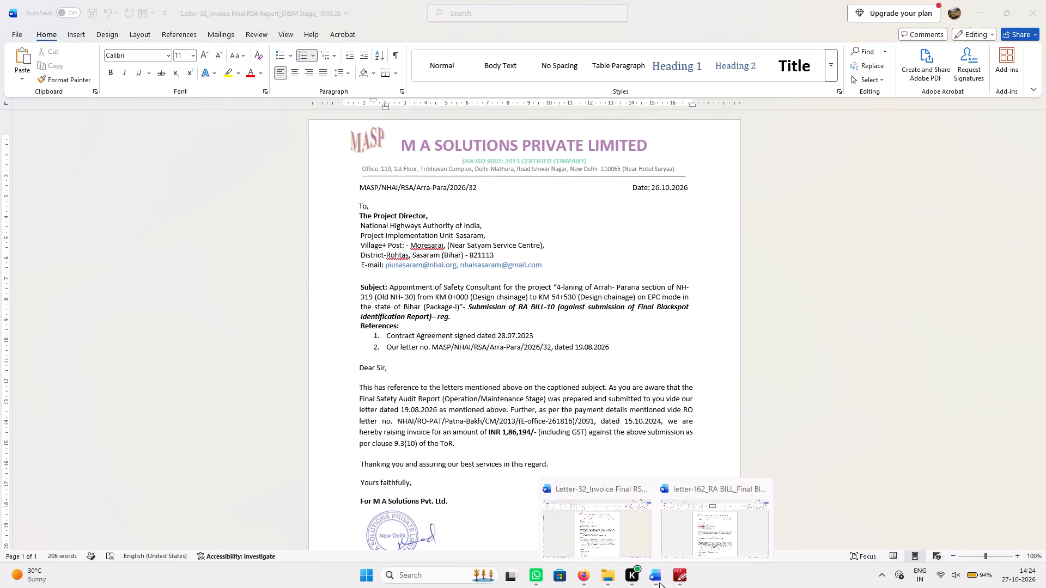
left_click(696, 522)
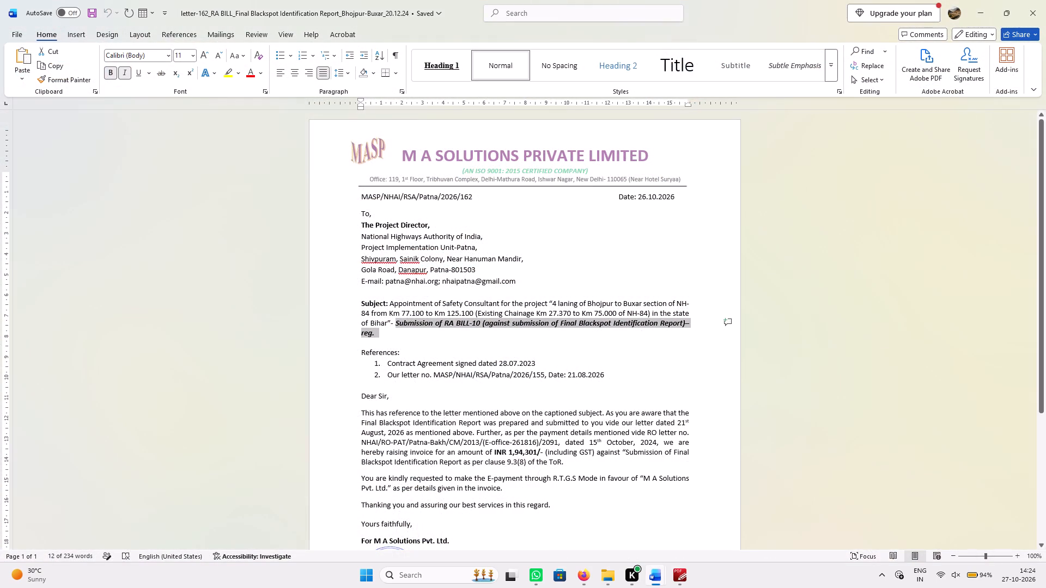
left_click_drag(473, 433, 406, 426)
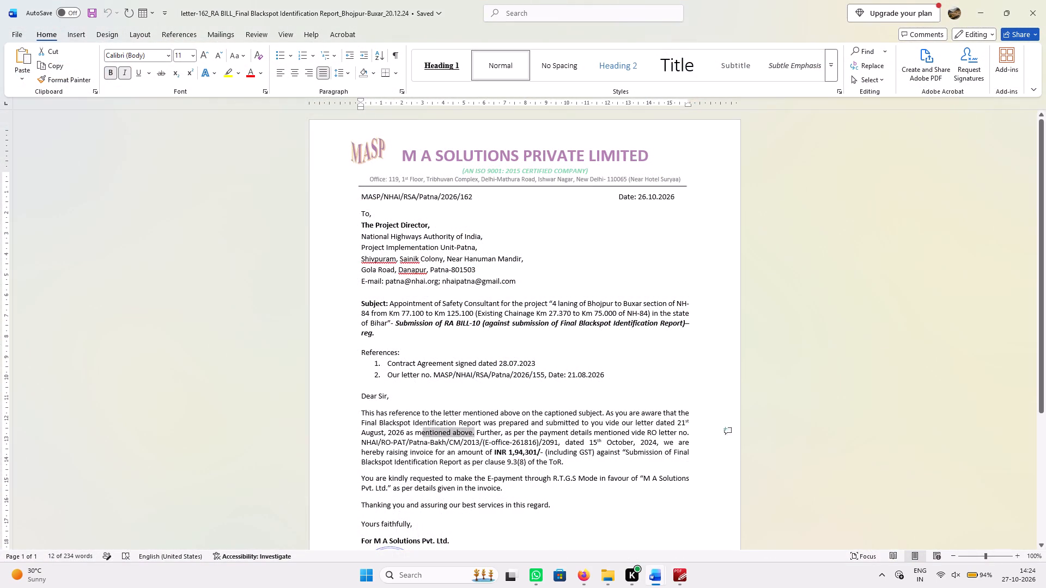
left_click_drag(406, 426, 356, 414)
key("ctrl+c")
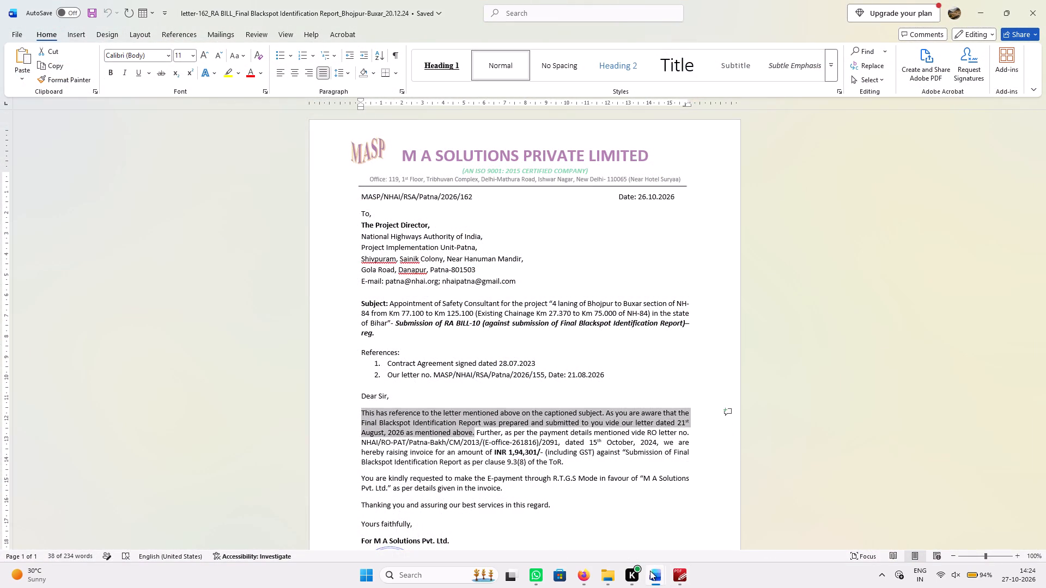
left_click(658, 575)
left_click(594, 512)
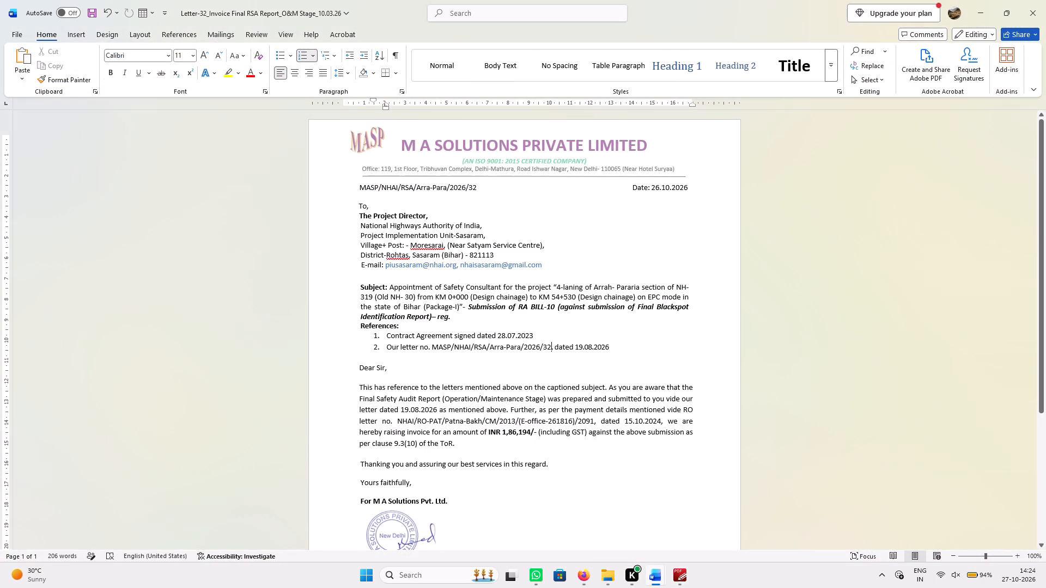
left_click_drag(508, 410, 360, 384)
key("ctrl+b")
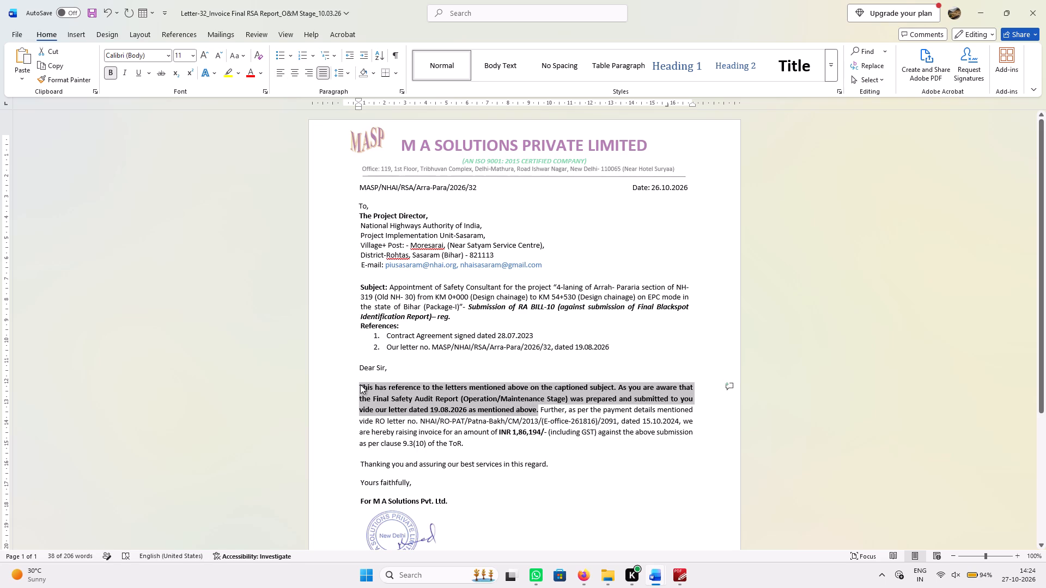
key("ctrl+v")
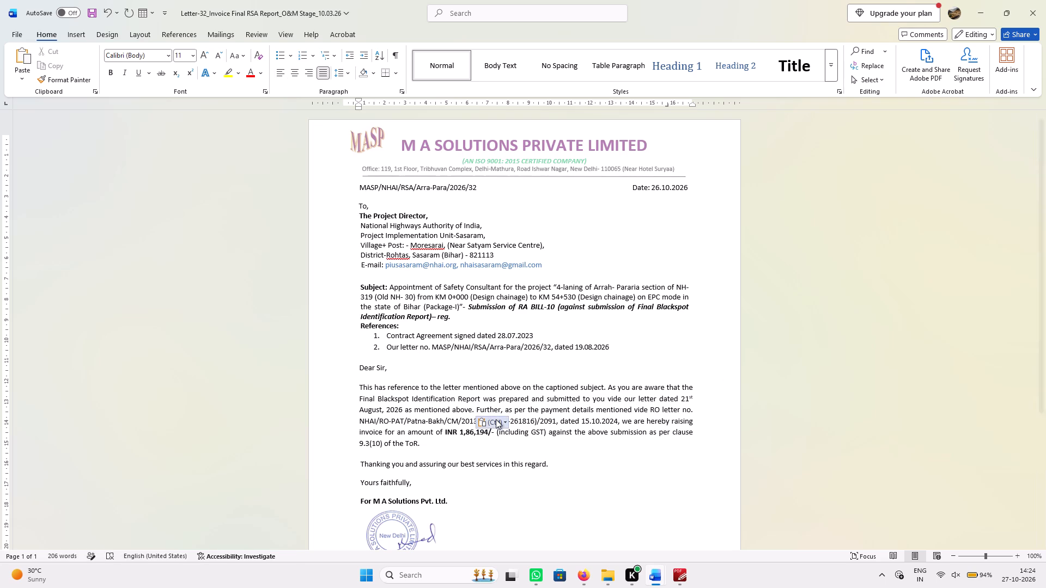
Change the day of the submission letter date in Letter-32's first body paragraph to 19th.
left_click(501, 395)
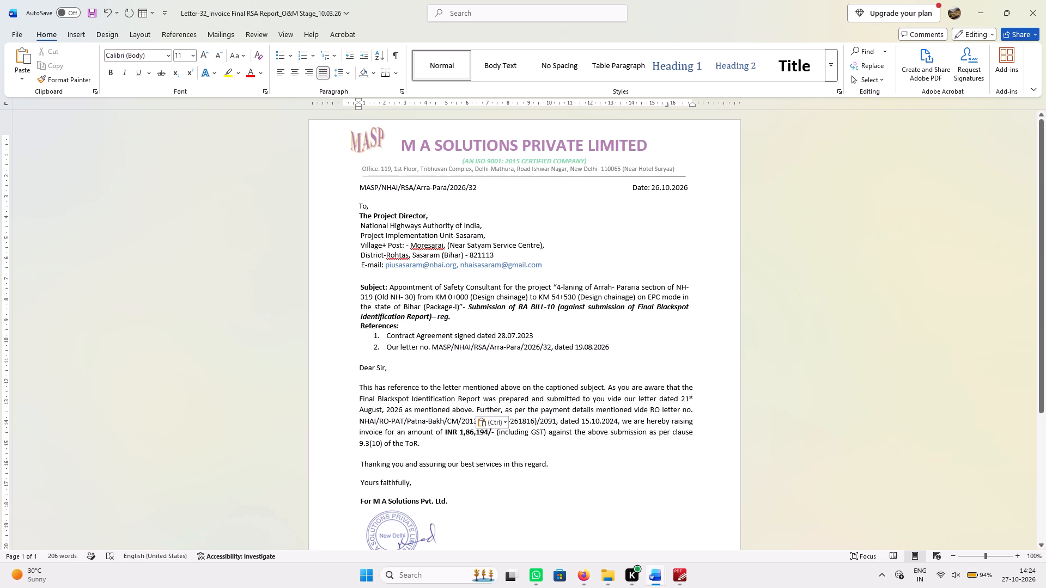
left_click_drag(694, 401, 680, 397)
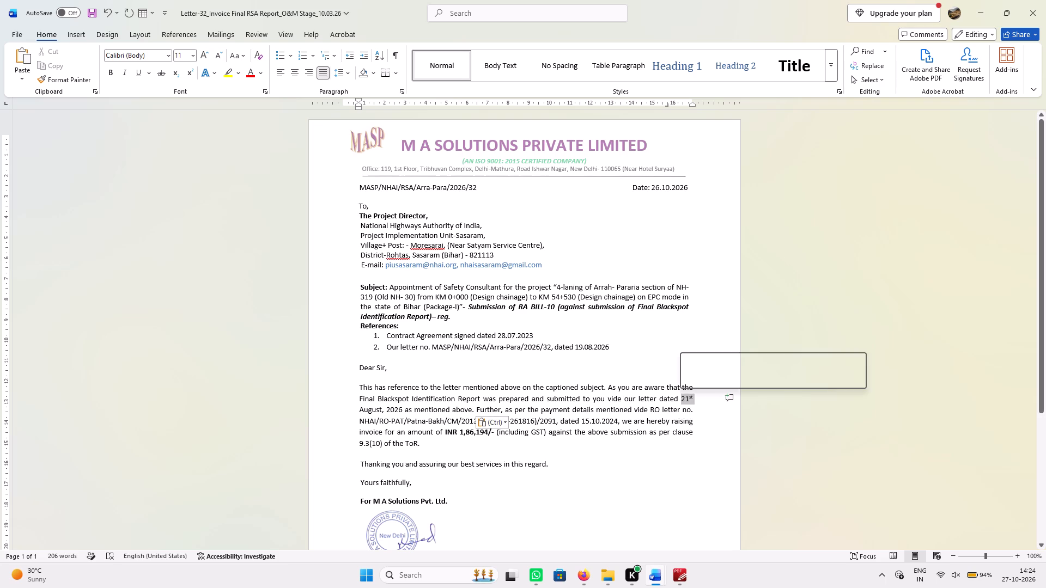
type("19th")
key("space")
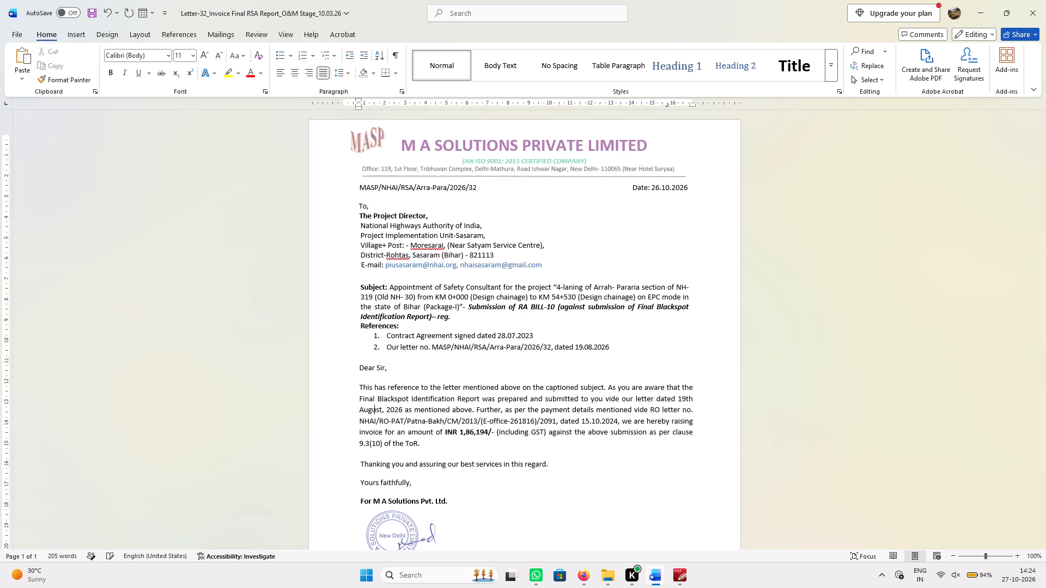
Proofread Letter-32 from the subject and references through the body paragraph, invoice amount and signature block.
left_click(558, 347)
left_click(439, 407)
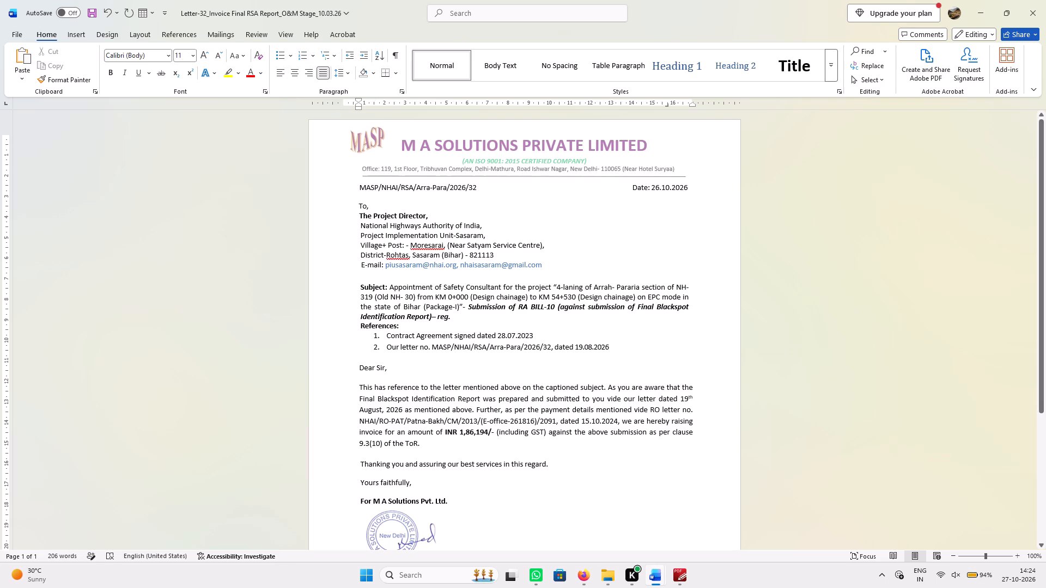
scroll(516, 438, "down", 1)
scroll(516, 438, "up", 2)
scroll(533, 426, "down", 4)
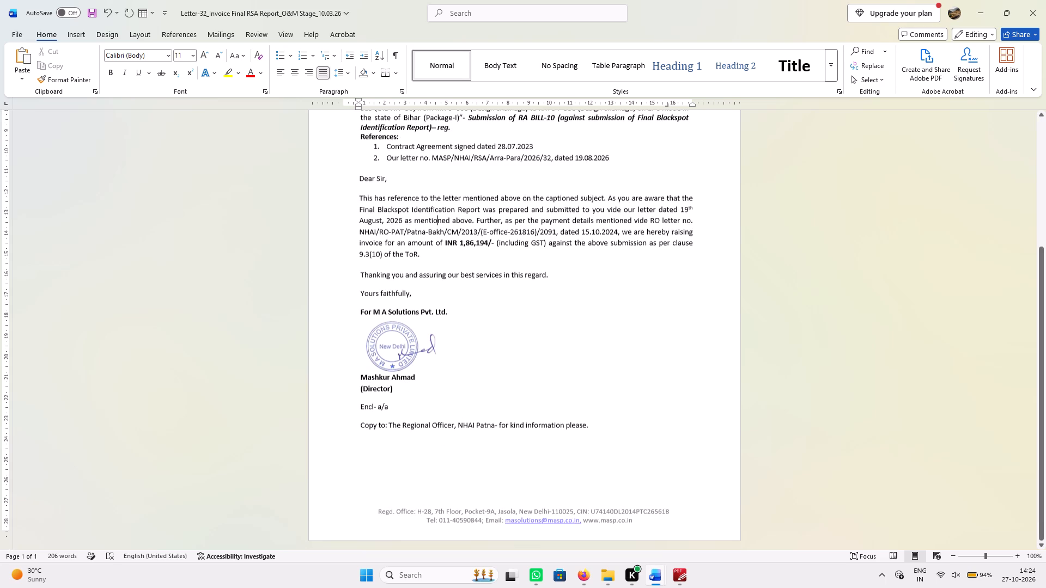
scroll(532, 429, "up", 1)
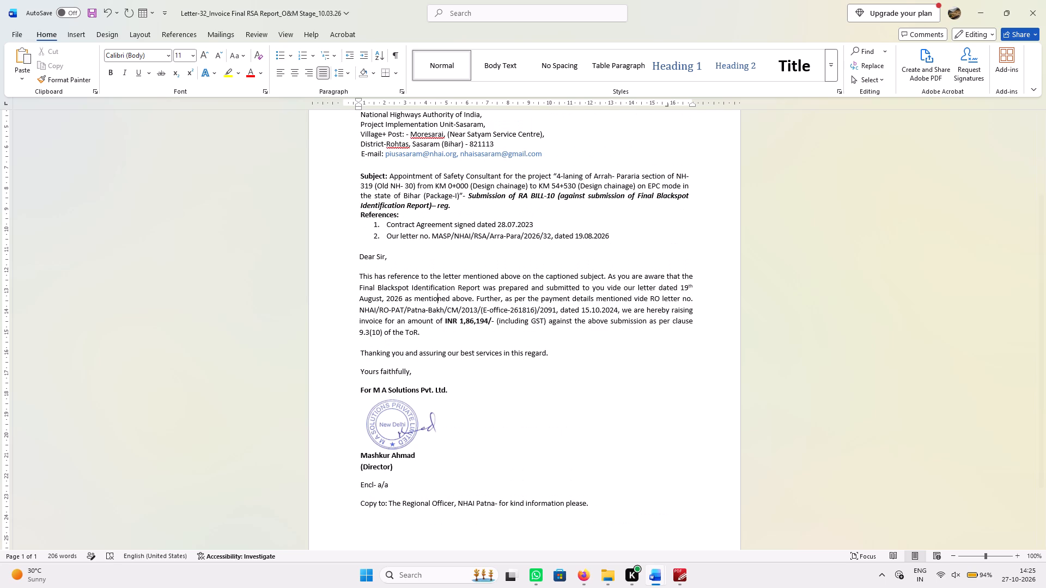
scroll(478, 342, "up", 3)
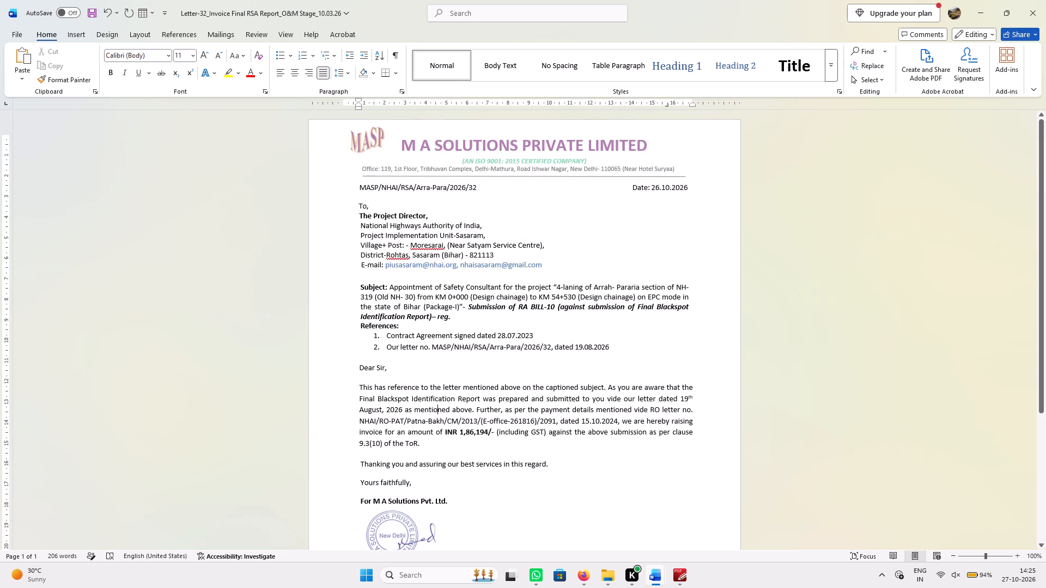
left_click_drag(478, 307, 653, 305)
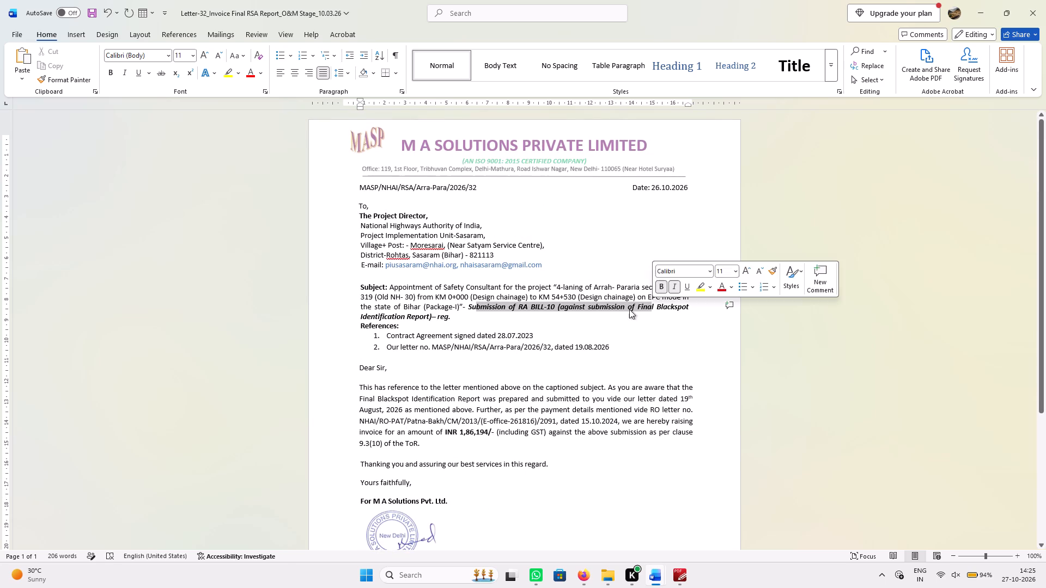
left_click_drag(370, 317, 392, 317)
left_click_drag(388, 341, 480, 341)
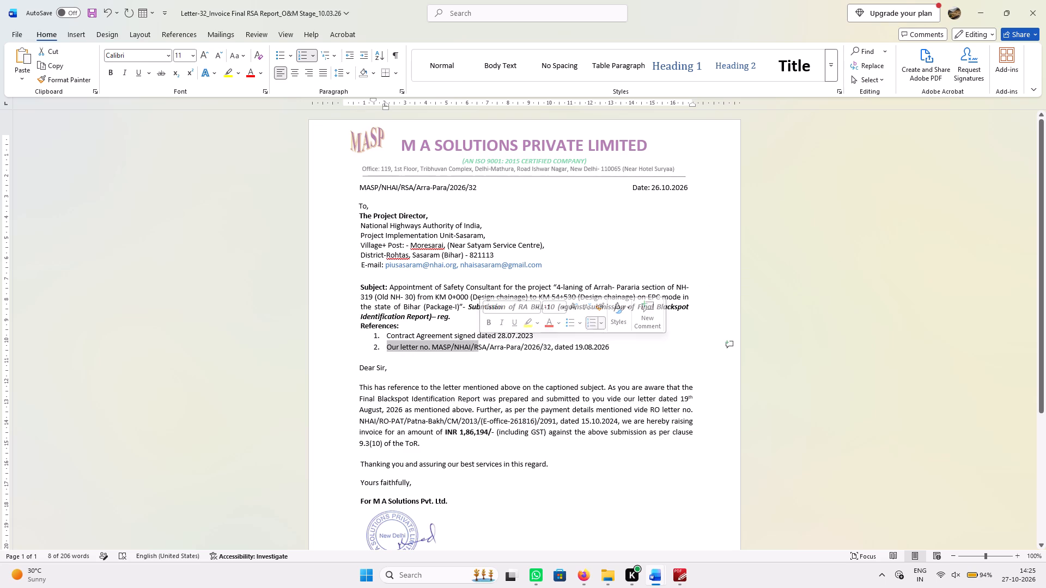
left_click_drag(442, 335, 510, 335)
left_click_drag(459, 388, 485, 389)
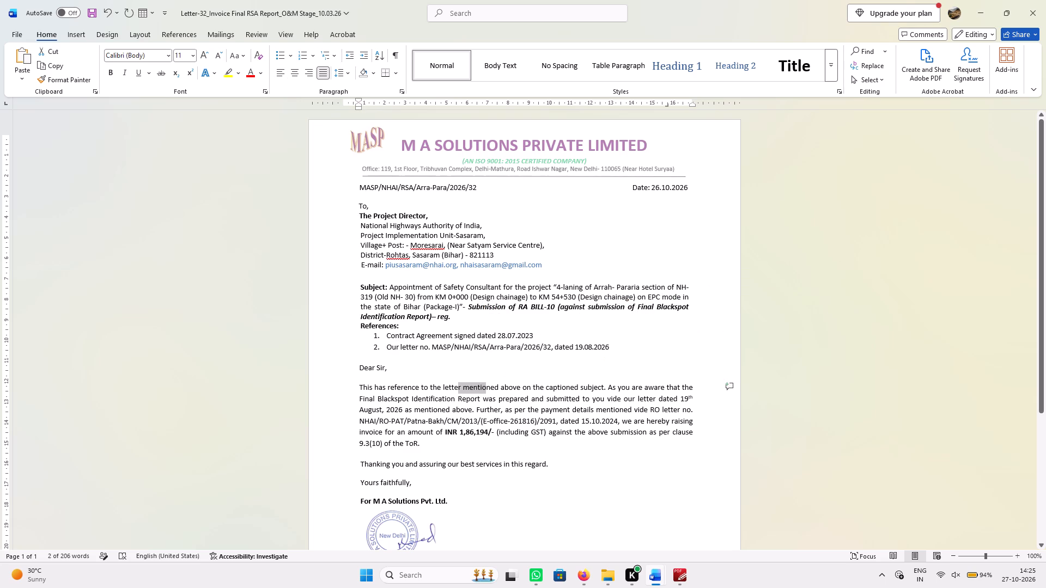
left_click_drag(398, 397, 569, 402)
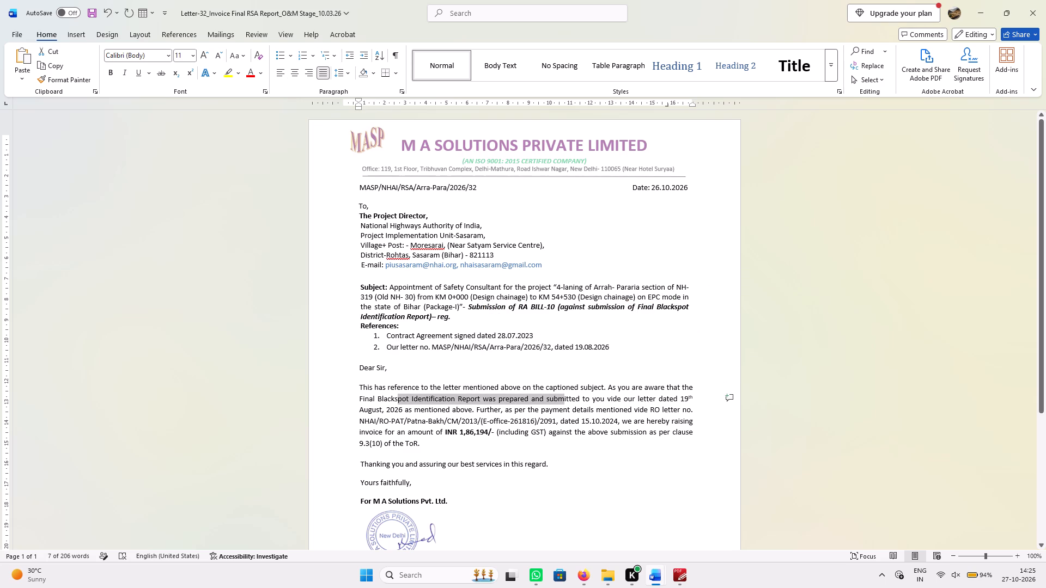
left_click_drag(367, 409, 420, 413)
left_click_drag(442, 423, 507, 425)
left_click(445, 434)
scroll(440, 462, "down", 3)
scroll(440, 462, "up", 1)
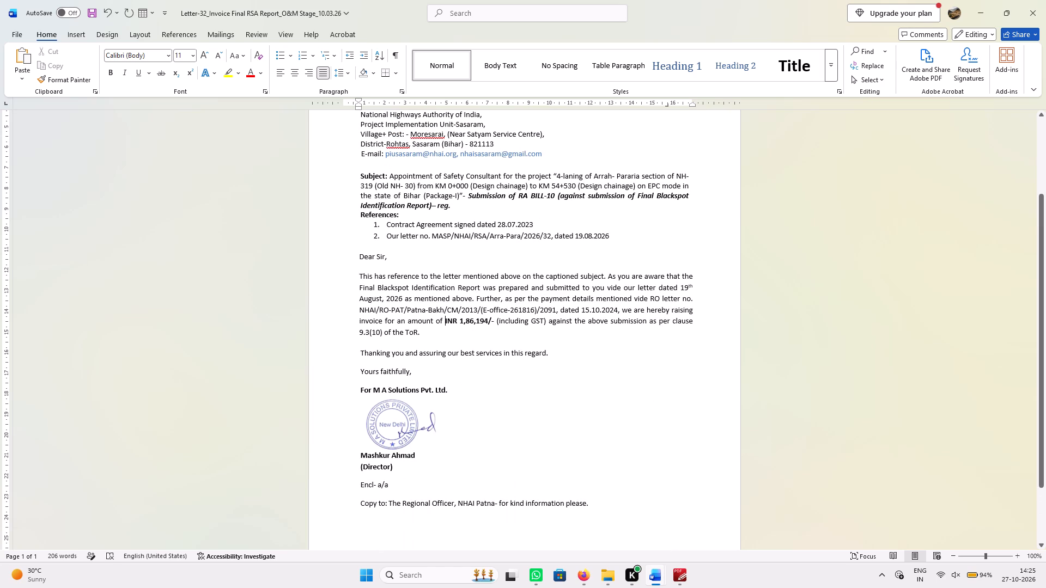
Change the ToR clause in Letter-32's body paragraph to 9.3(8), save the letter, and close both open letters.
left_click(380, 329)
key("BackSpace")
key("BackSpace")
key("8")
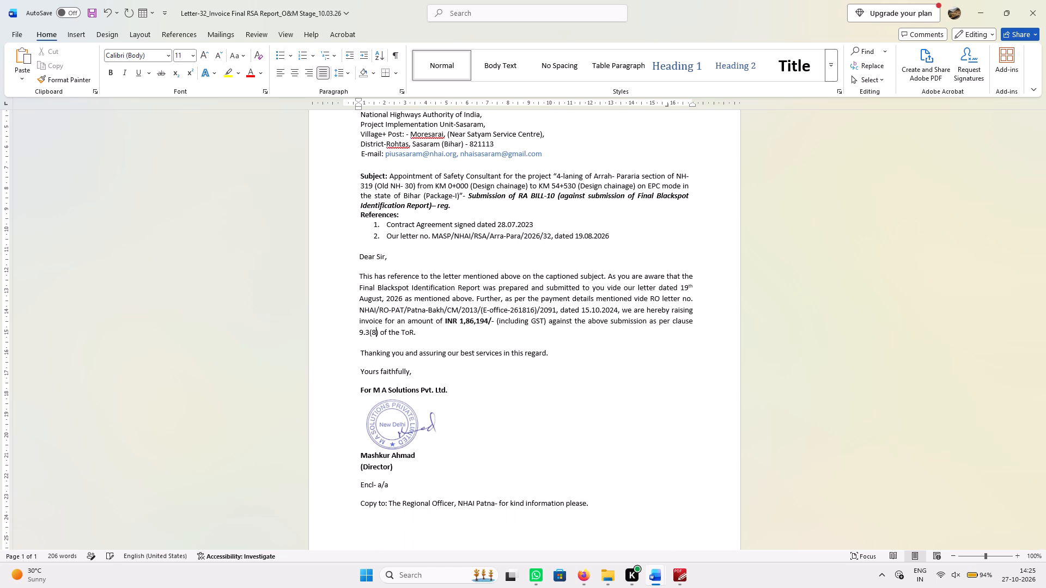
left_click(474, 301)
key("ctrl+s")
left_click(473, 302)
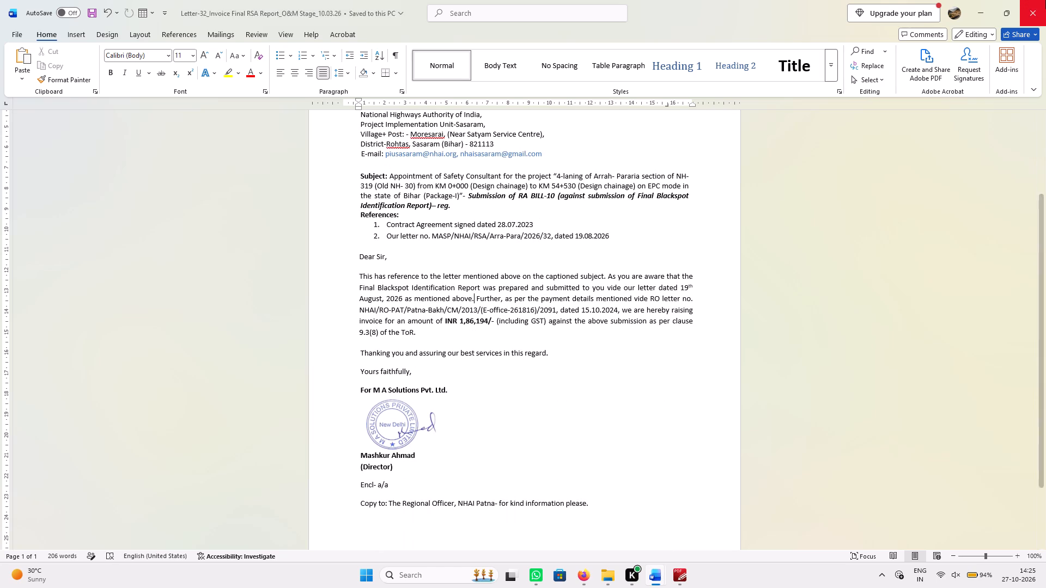
left_click(1045, 0)
left_click(1026, 21)
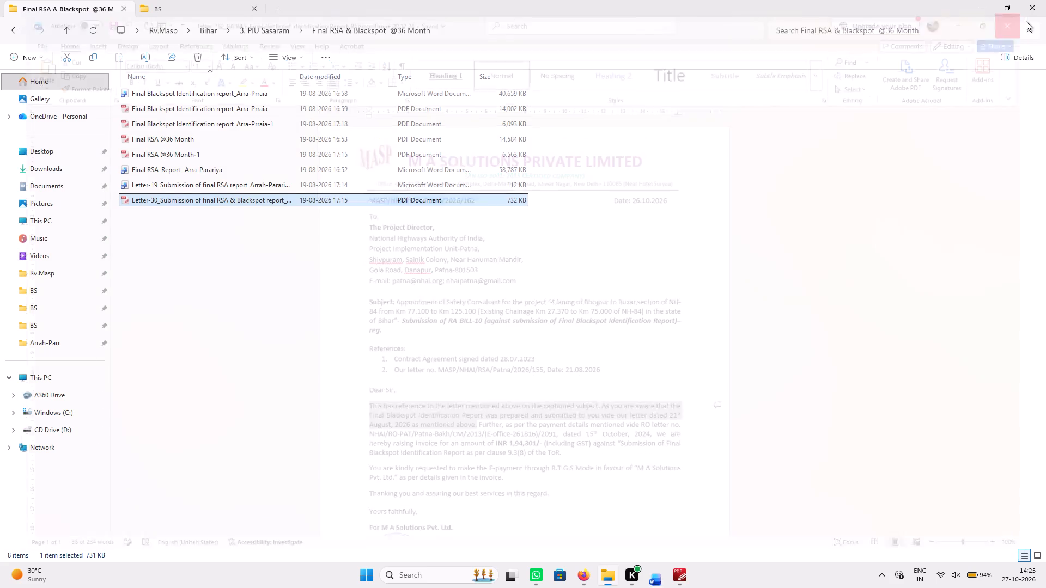
Open the Bhojpur-Buxar Final Blackspot payment breakup and examine its RA-10th heading, highlighted claim row, totals and amount in words.
left_click(190, 13)
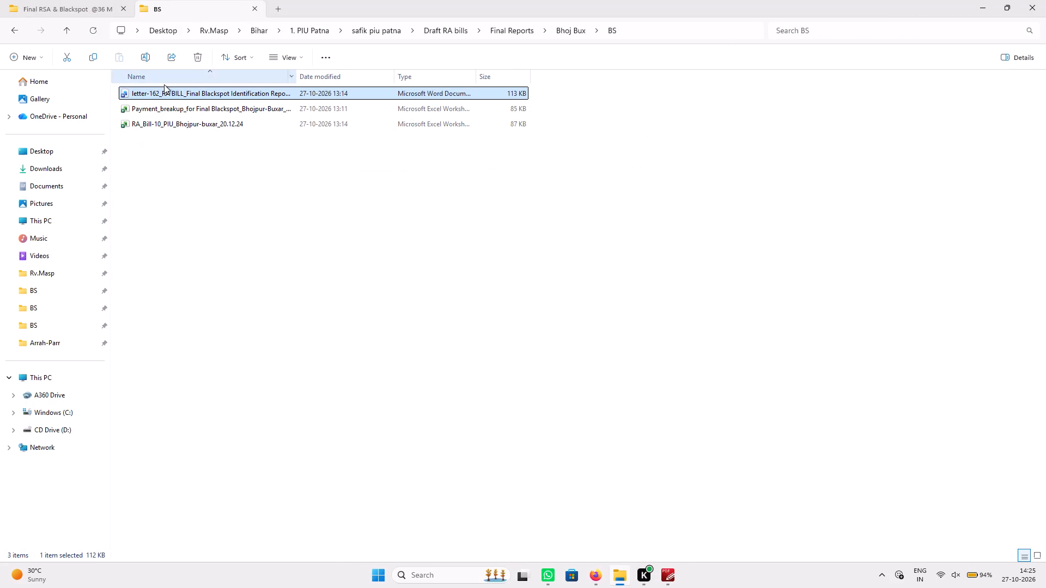
left_click(218, 111)
double_click(245, 110)
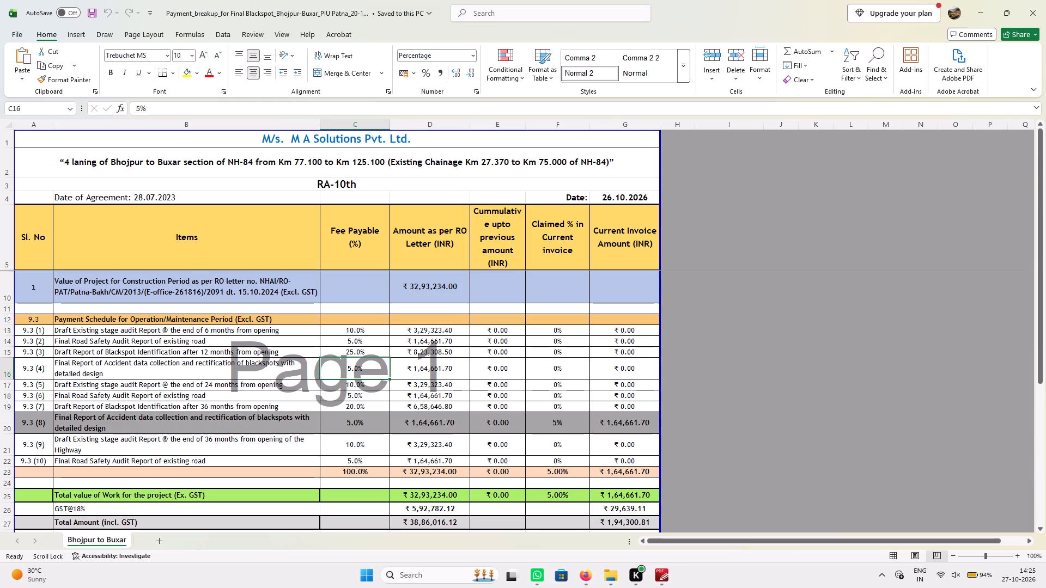
left_click(345, 183)
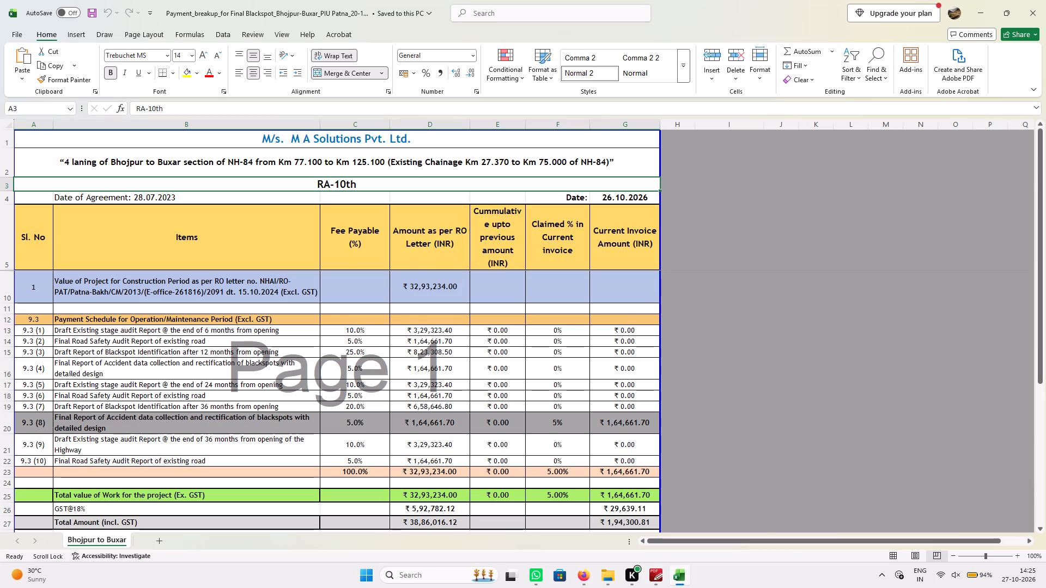
scroll(366, 222, "down", 1)
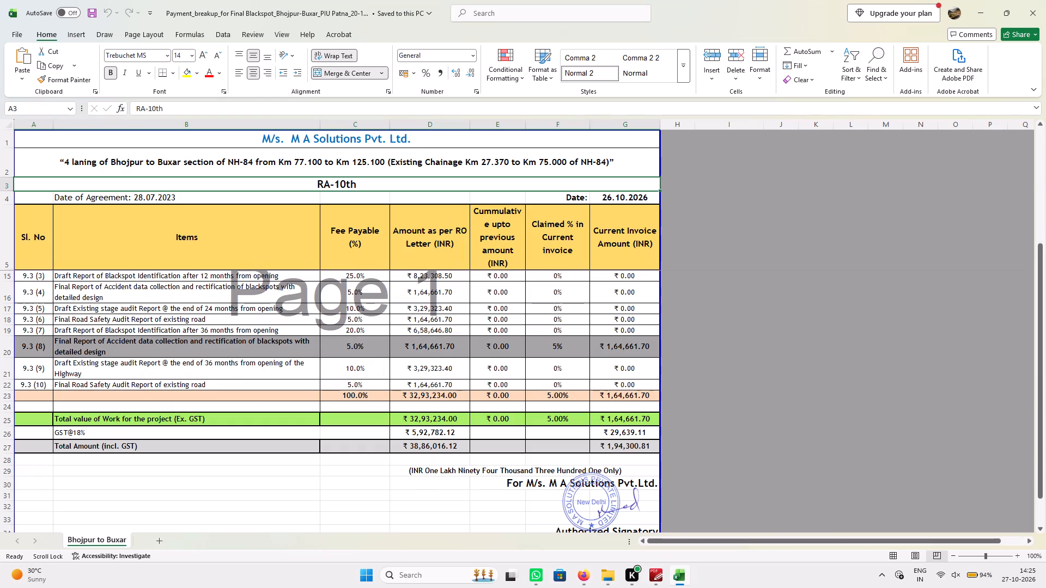
scroll(550, 348, "down", 3)
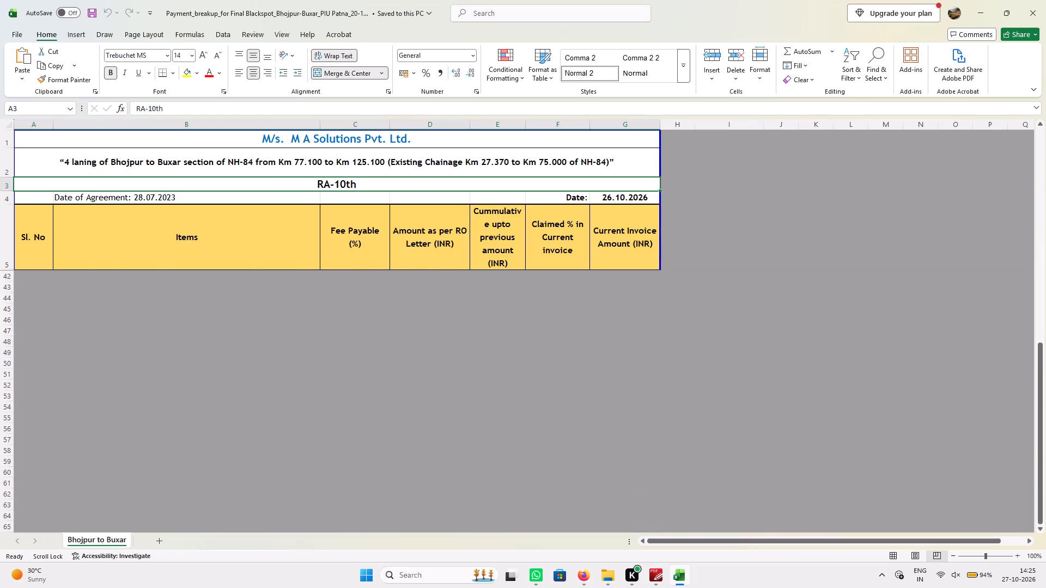
scroll(550, 348, "up", 4)
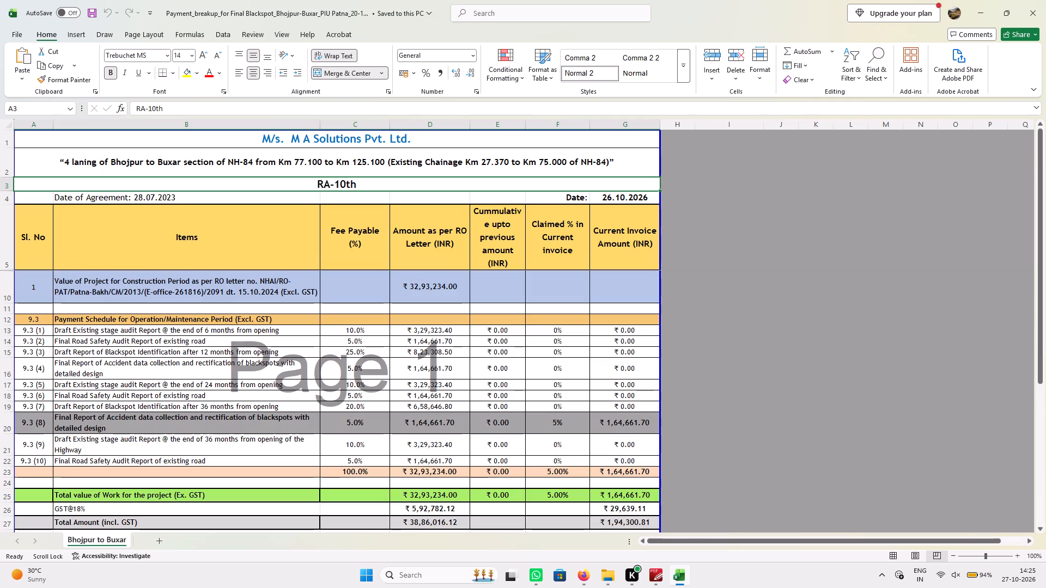
scroll(522, 332, "down", 1)
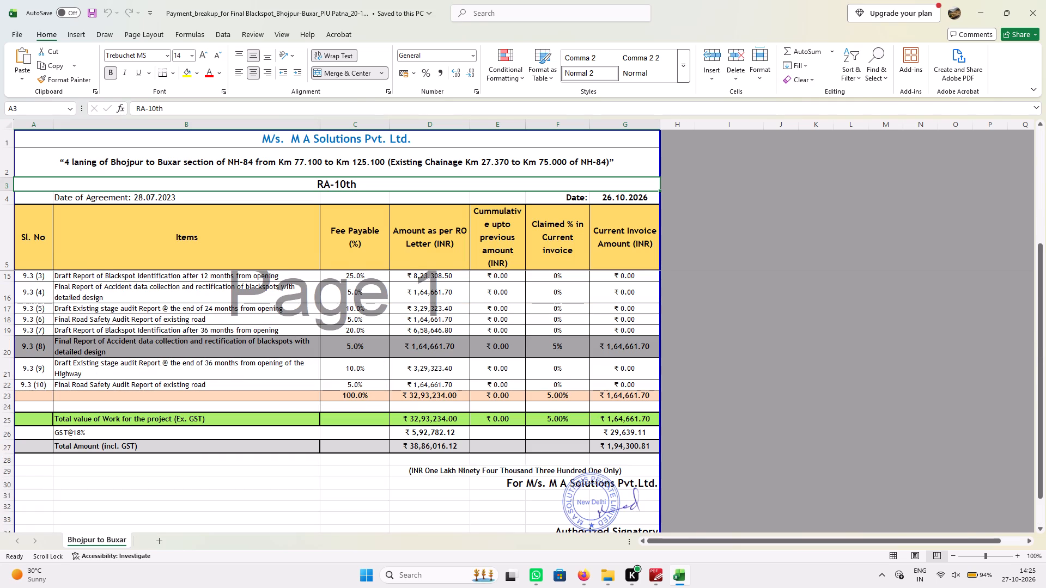
Reopen Letter-32 from the BS folder under Final Reports > Arrah-Parr, and close the Bhojpur-Buxar payment breakup.
left_click(607, 579)
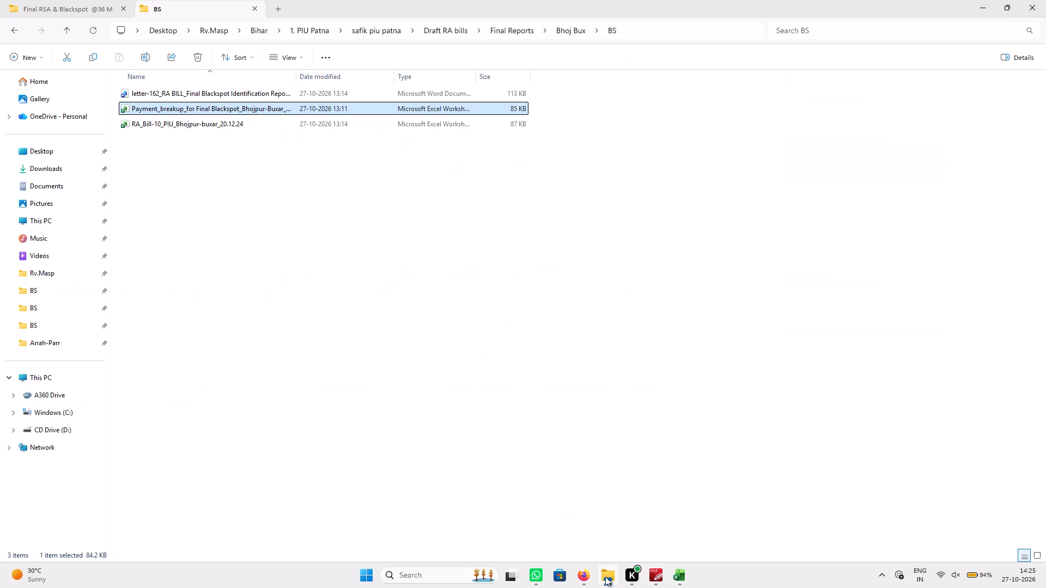
left_click(217, 95)
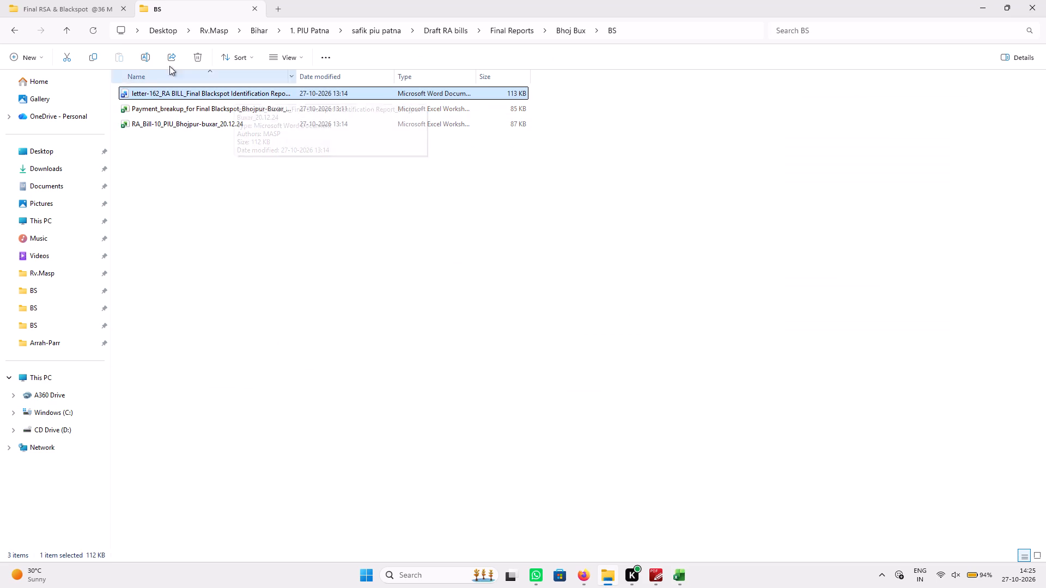
left_click(9, 26)
left_click(14, 31)
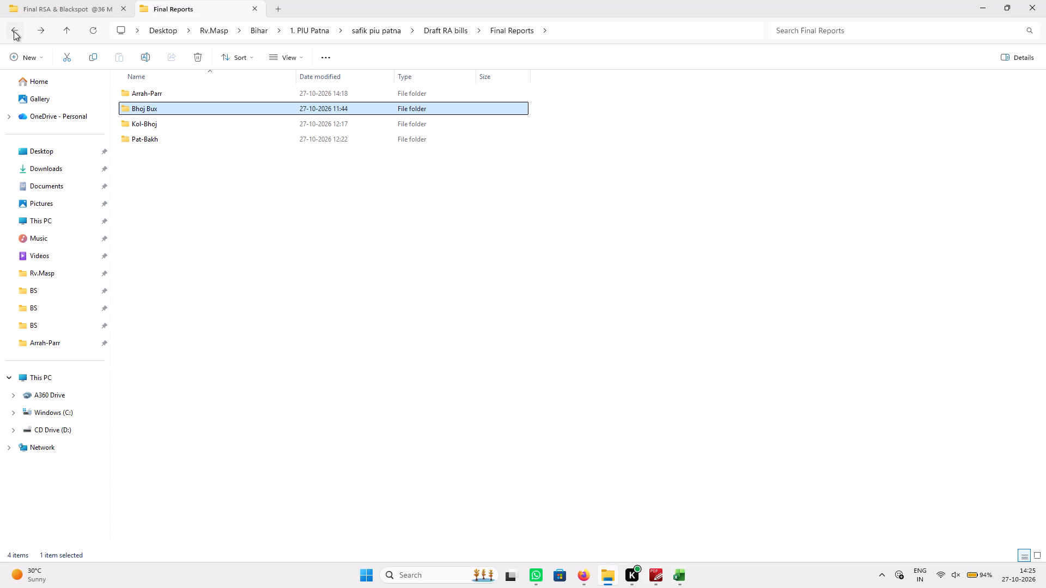
double_click(148, 95)
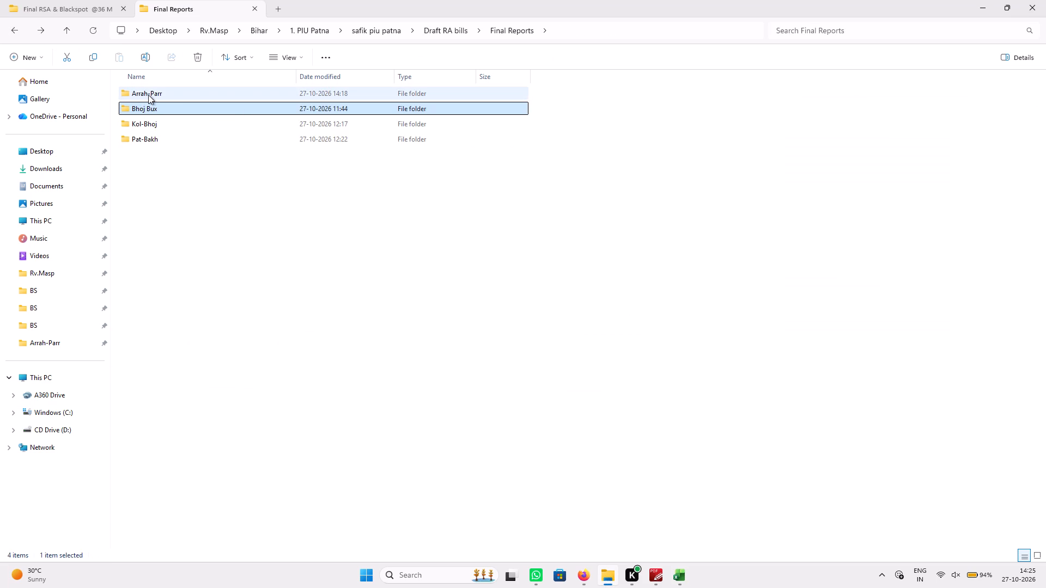
double_click(144, 96)
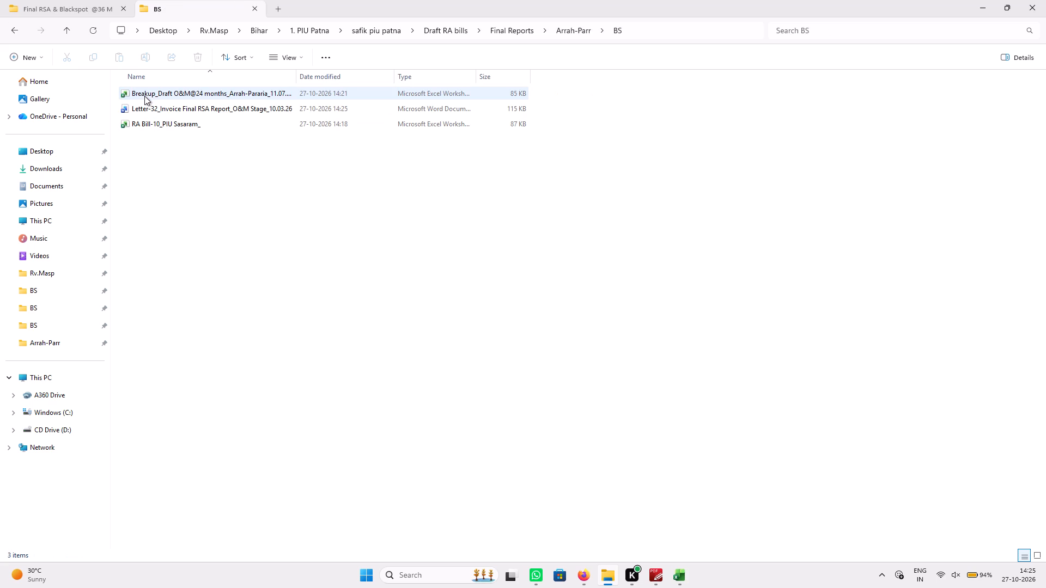
left_click(196, 93)
double_click(204, 107)
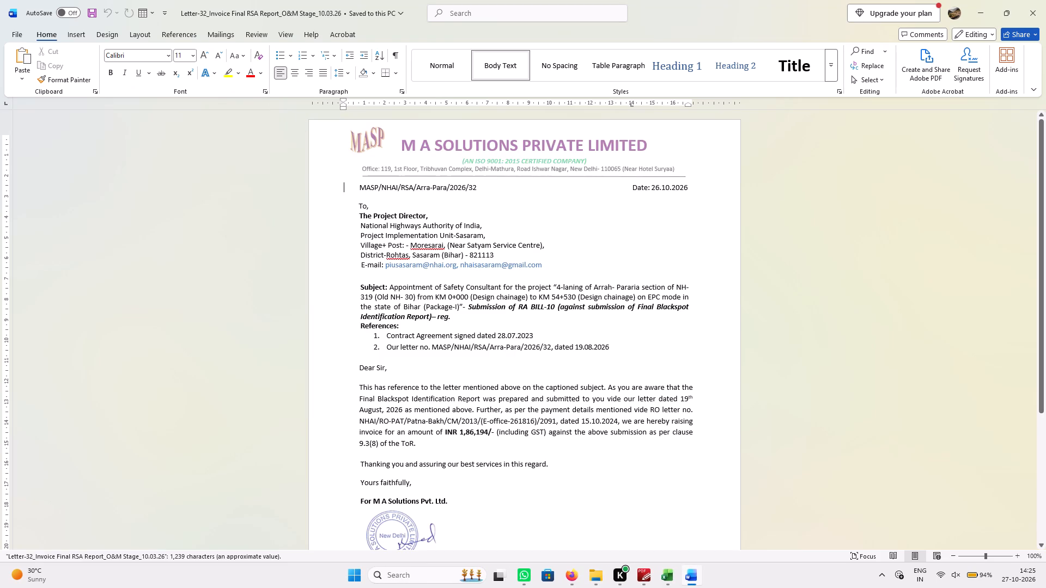
left_click(976, 19)
left_click(666, 580)
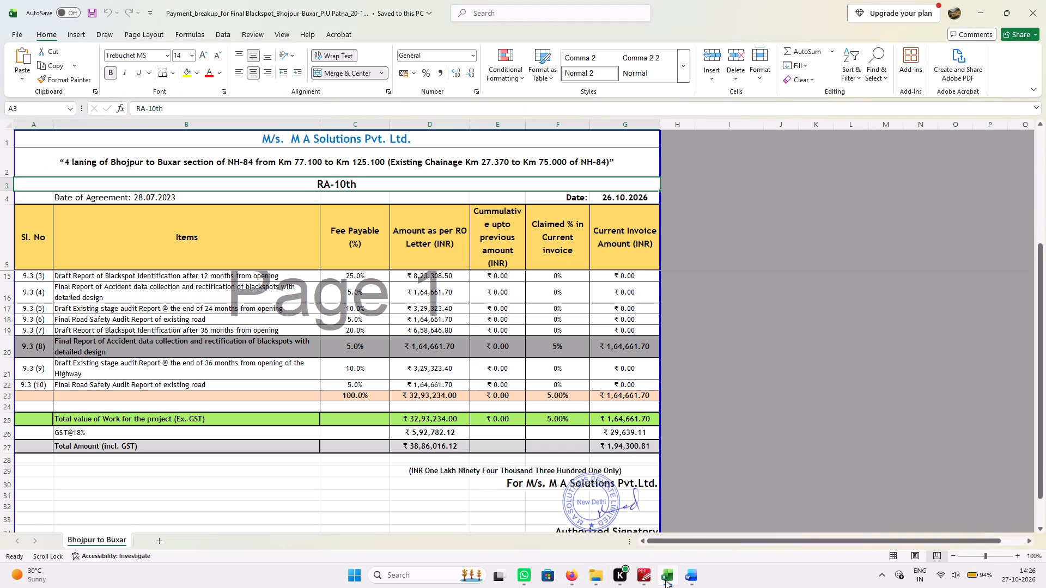
left_click(1045, 0)
Open the Arrah-Pararia breakup workbook in BS and change its bill heading to RA BILL-10th.
left_click(190, 125)
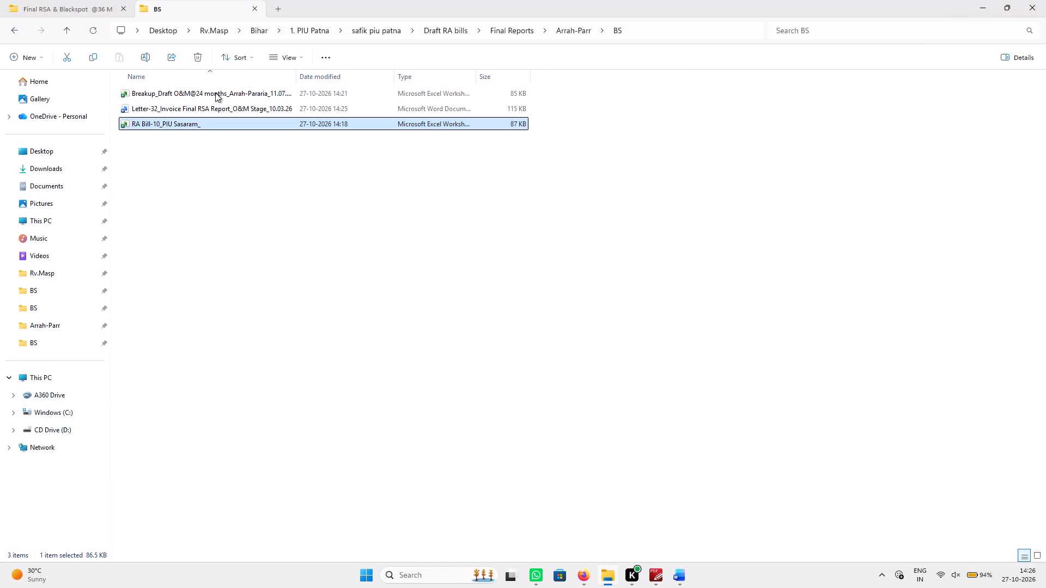
double_click(215, 93)
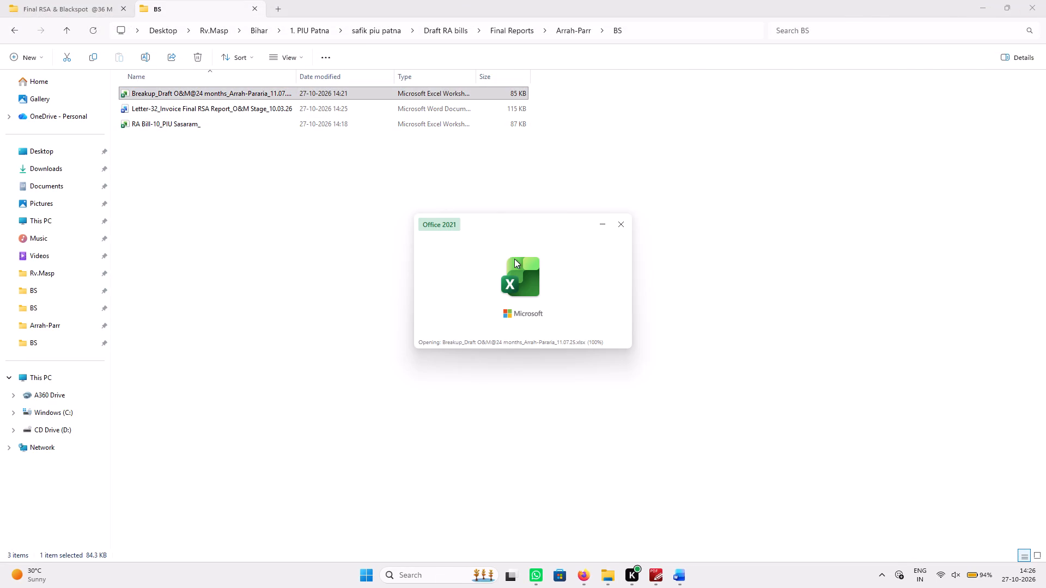
double_click(315, 173)
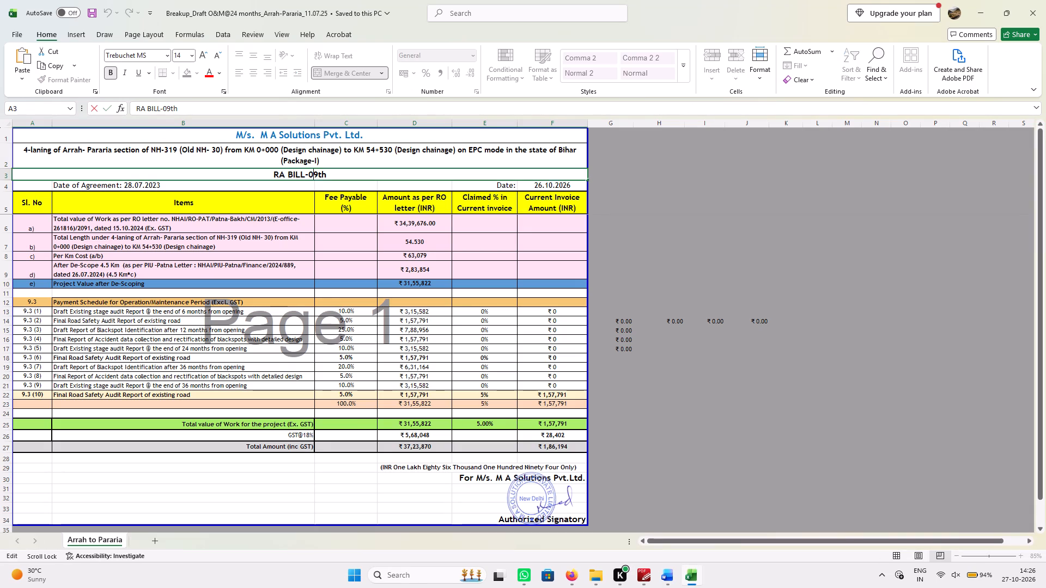
left_click(317, 174)
key("BackSpace")
key("BackSpace")
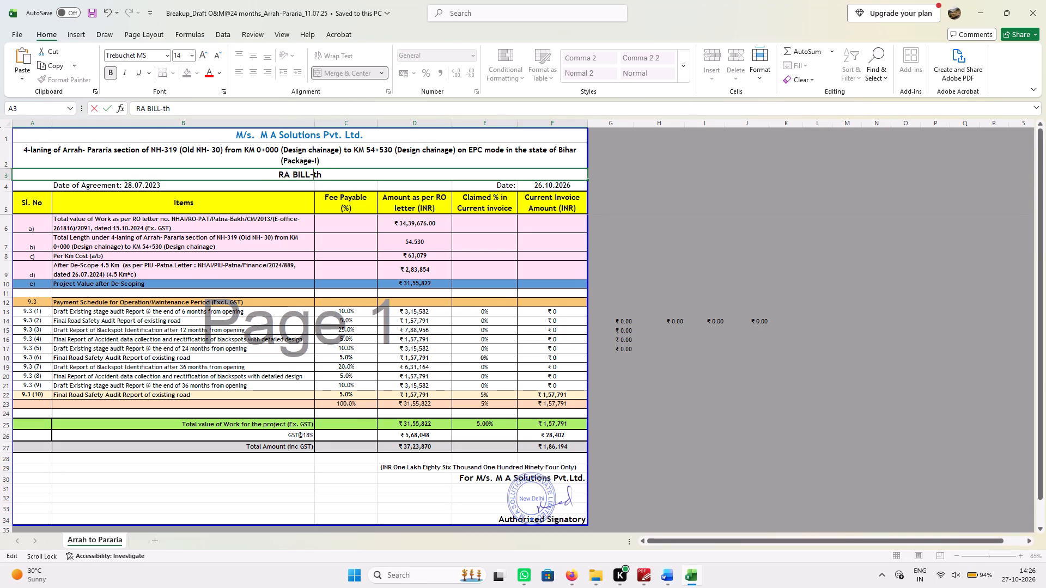
type("10")
Remove the bold formatting and fill colour from the 9.3 (10) Final Road Safety Audit Report row.
left_click_drag(33, 393, 528, 392)
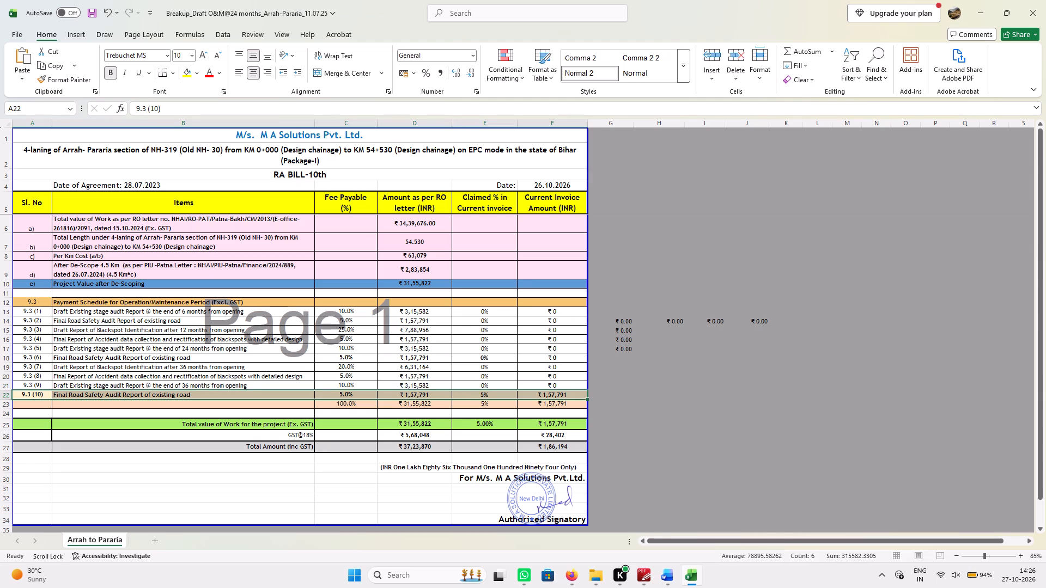
key("ctrl+b")
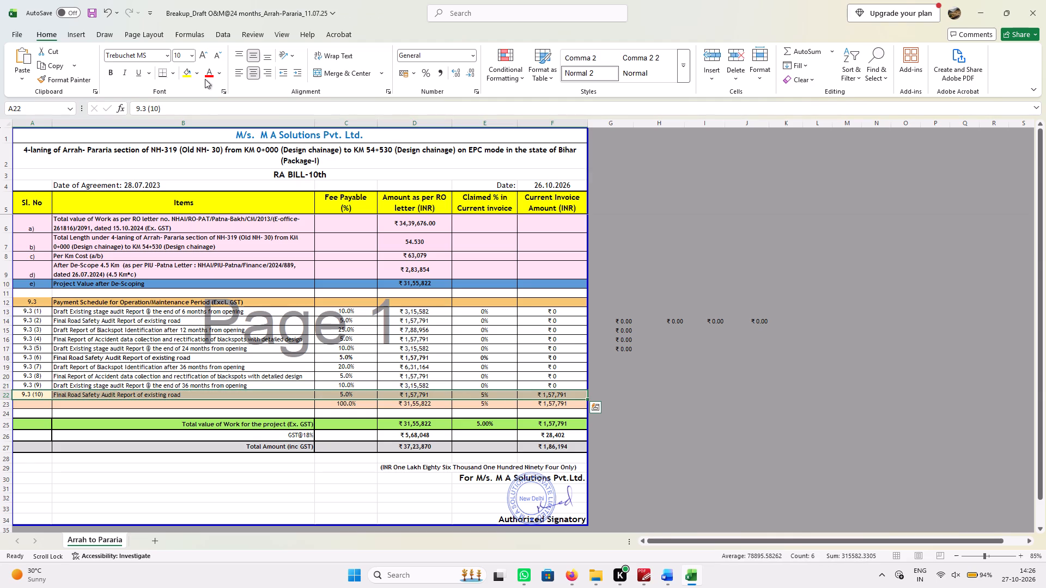
left_click(197, 71)
left_click(226, 256)
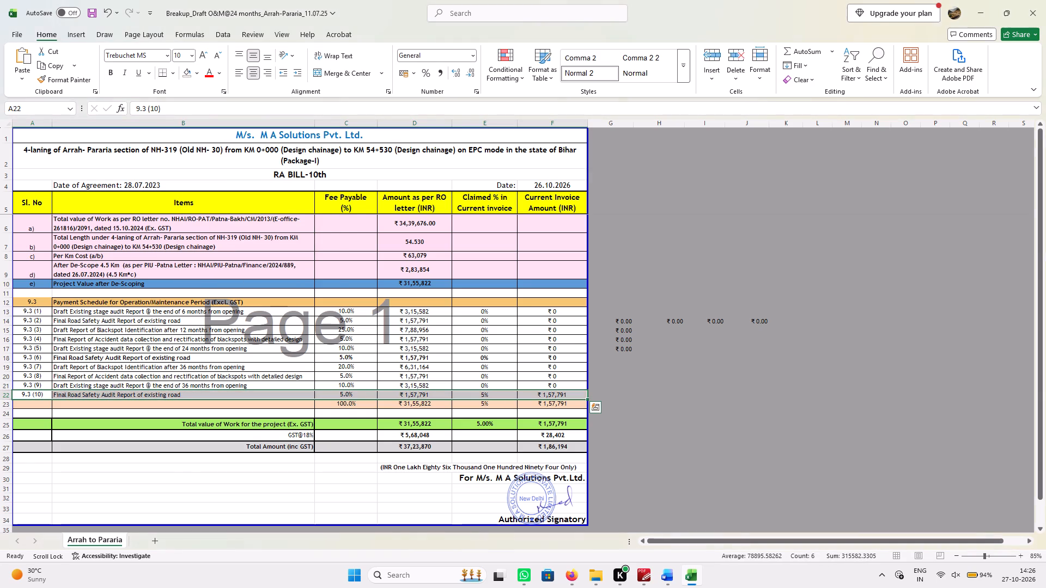
Make the 9.3 (8) Final Report of Accident data collection row bold with a light gold fill.
left_click_drag(35, 374, 244, 377)
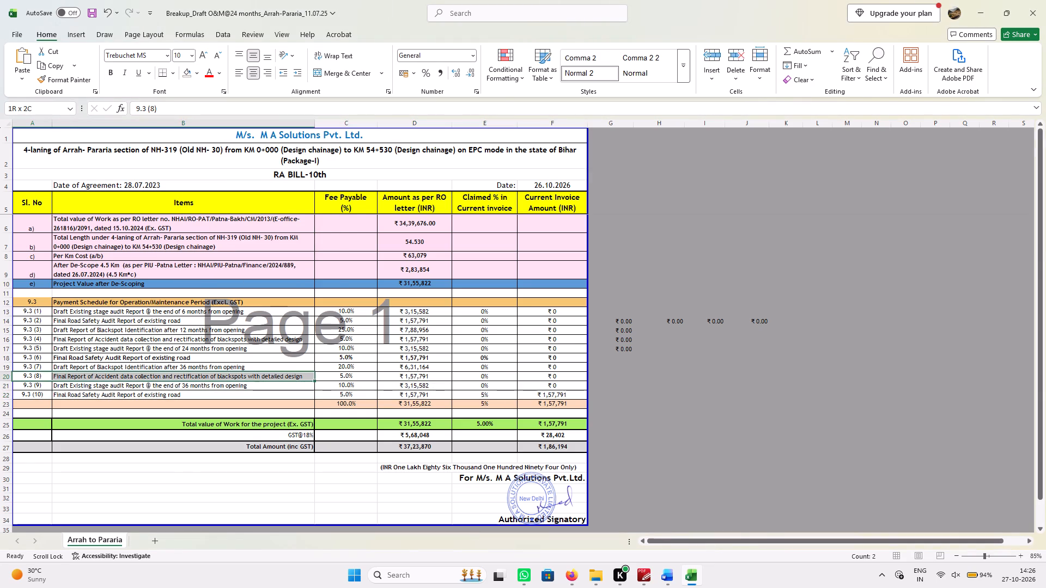
left_click_drag(244, 377, 537, 376)
key("ctrl+b")
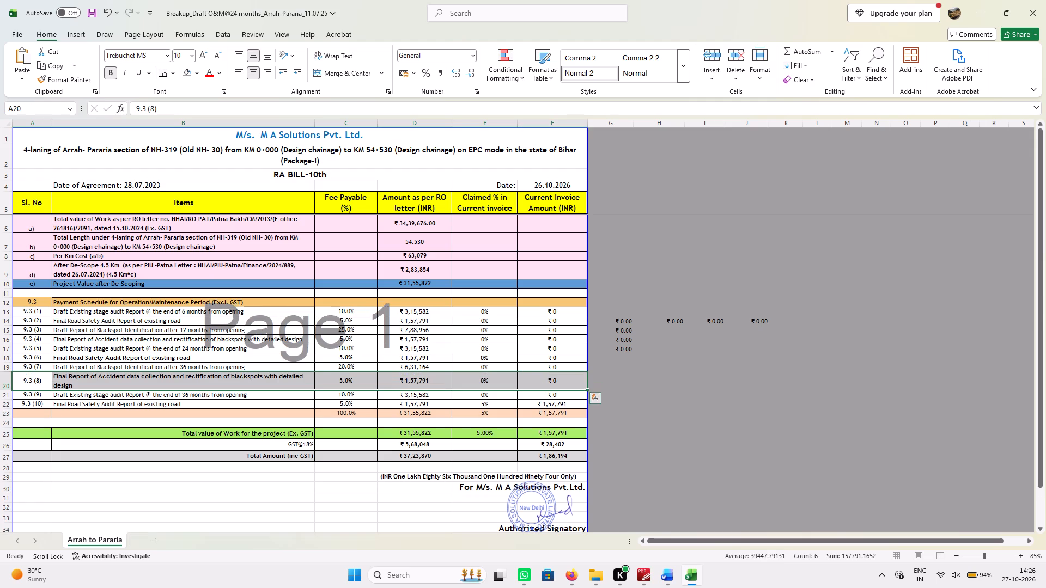
left_click(196, 71)
left_click(297, 148)
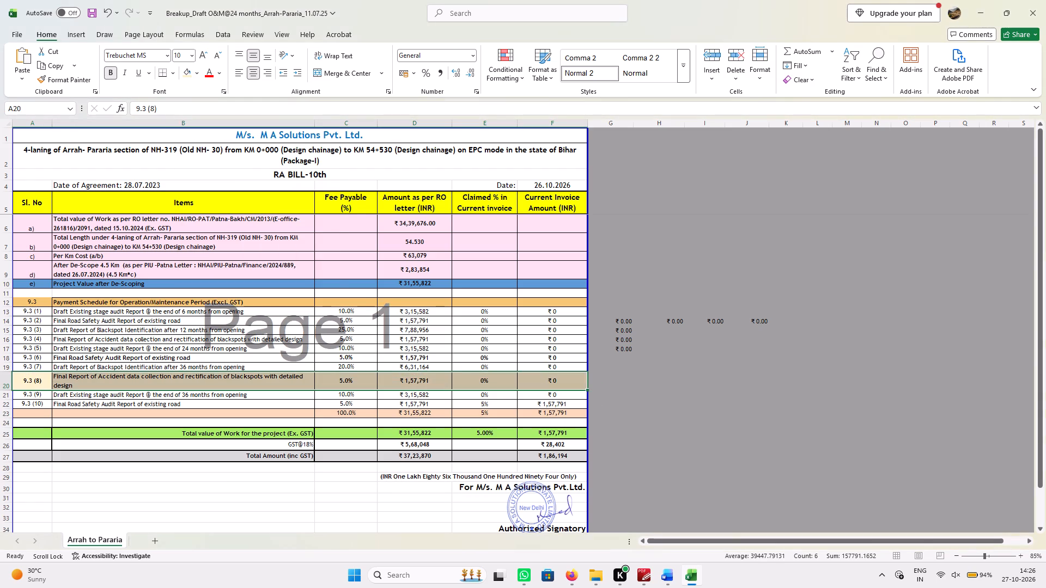
Set the claimed percentage in the current invoice to 5% for item 9.3 (8) and 0% for item 9.3 (10).
left_click(476, 382)
key("5")
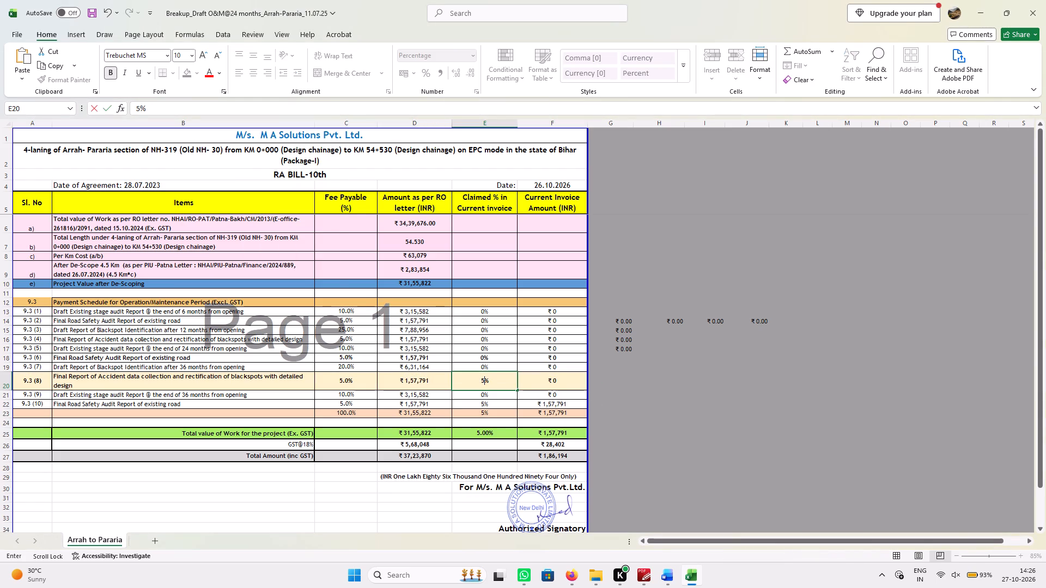
left_click(475, 349)
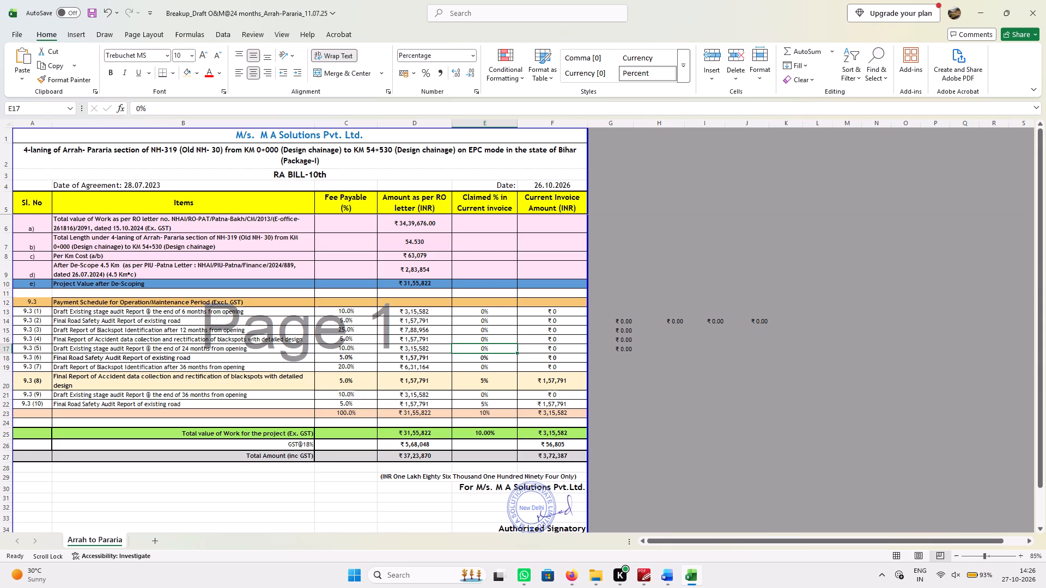
left_click(496, 404)
key("0")
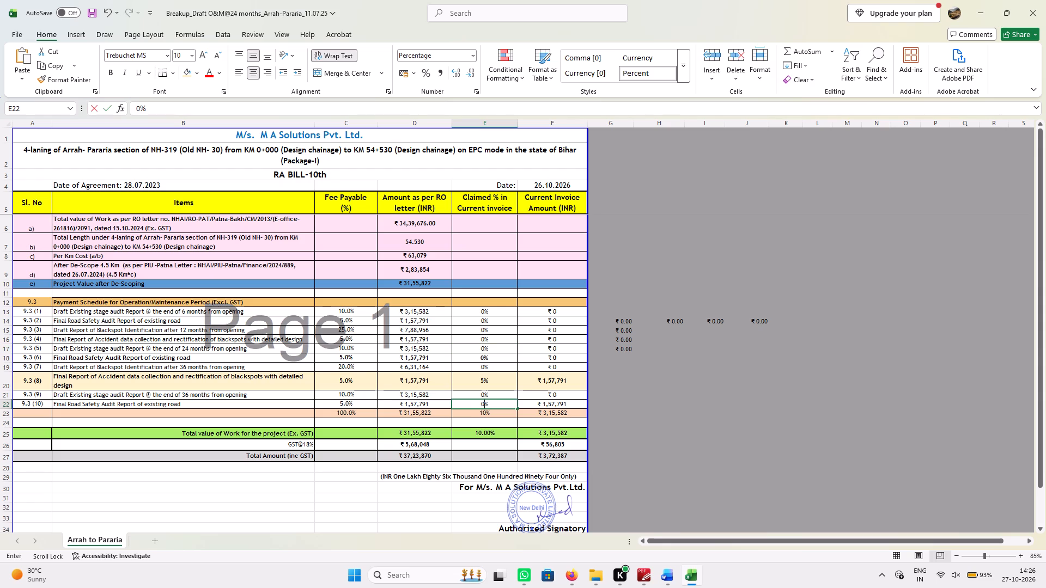
left_click(472, 361)
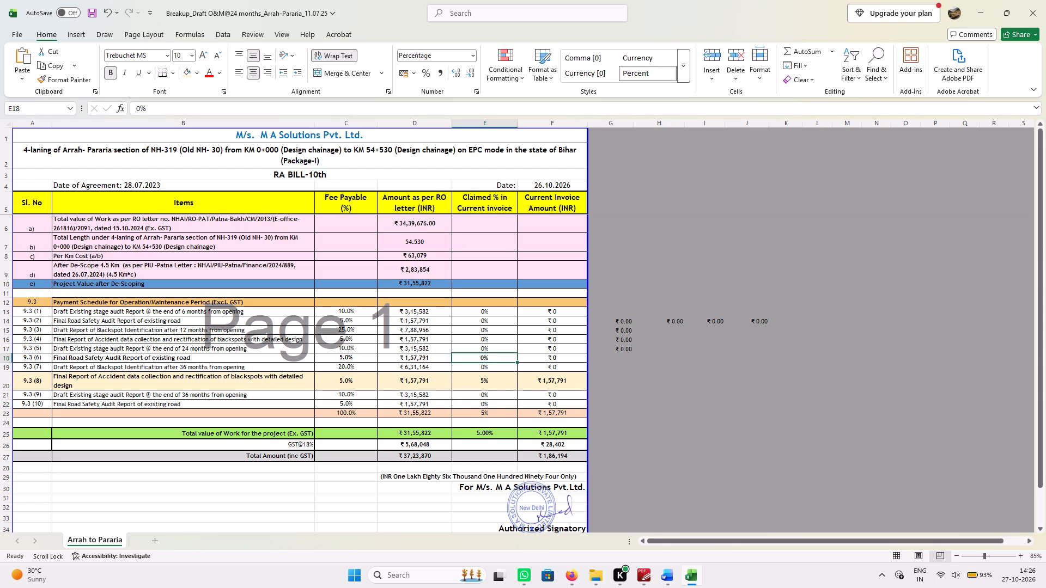
Check the amount in words beneath the totals and save the Arrah-Pararia breakup workbook.
left_click(396, 479)
left_click(476, 480)
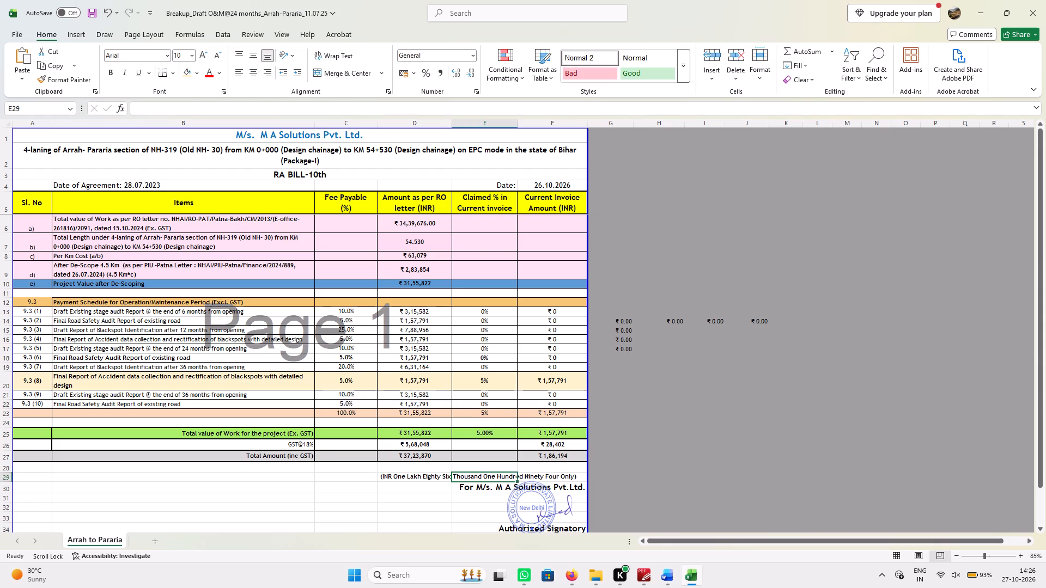
left_click(542, 477)
left_click(374, 484)
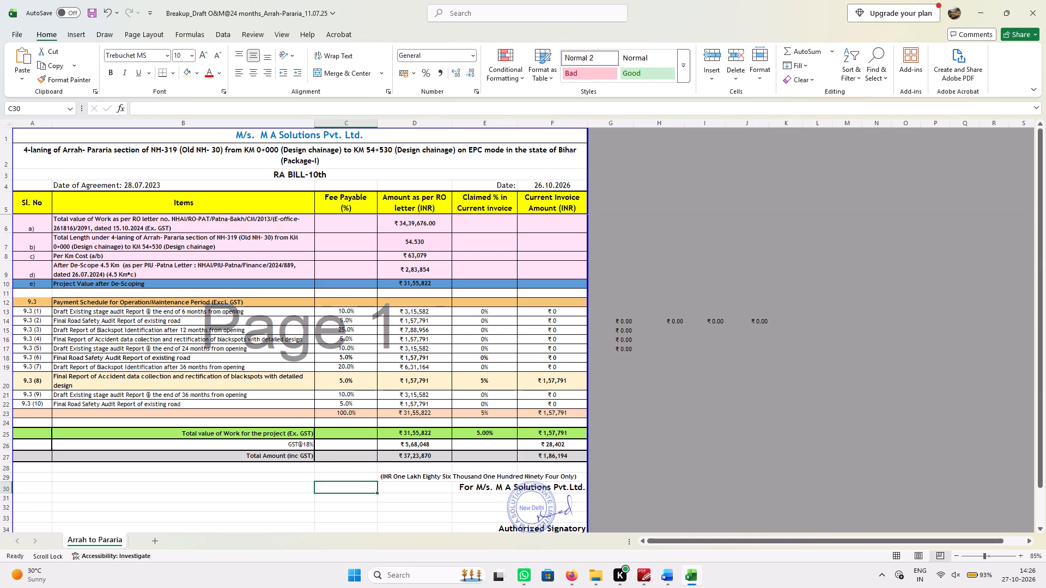
key("ctrl+s")
scroll(355, 405, "up", 1)
Close the breakup workbook, open RA Bill-10_PIU Sasaram_, and set the invoice serial number to RA/Sasaram/2026-27/06.
left_click(1045, 1)
double_click(203, 124)
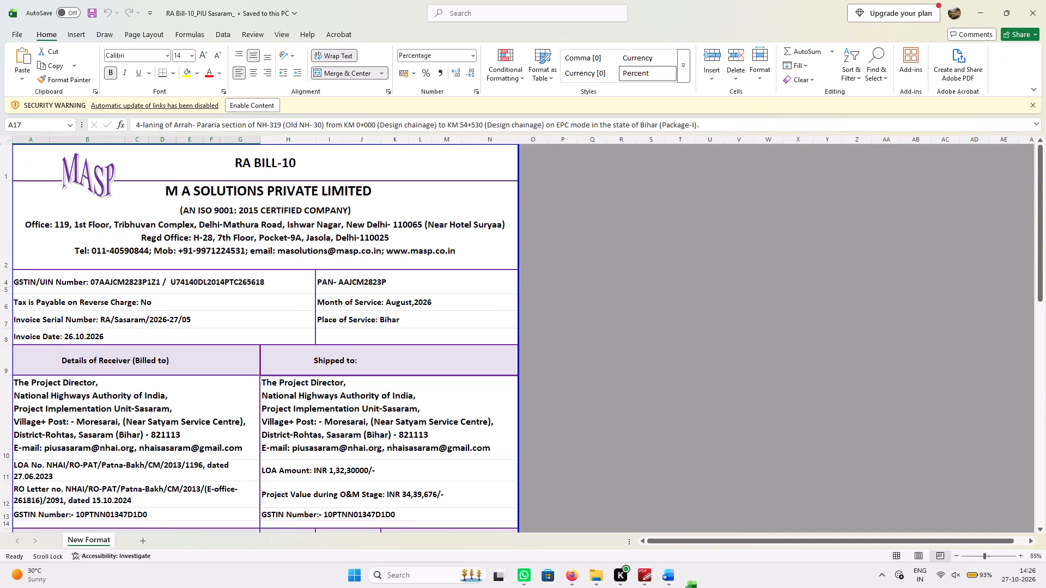
scroll(318, 232, "down", 1)
scroll(221, 236, "up", 1)
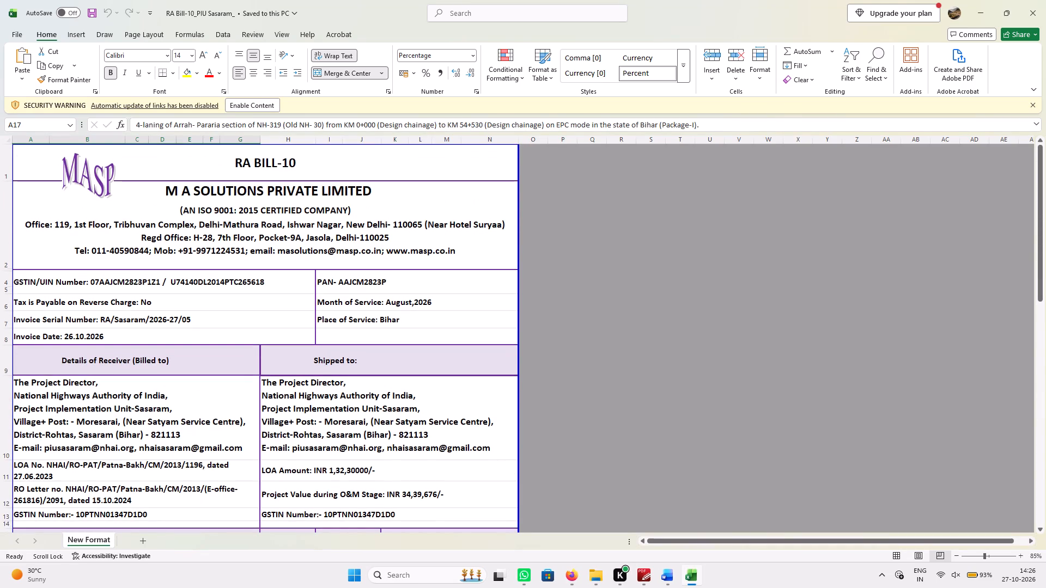
double_click(196, 319)
key("BackSpace")
key("6")
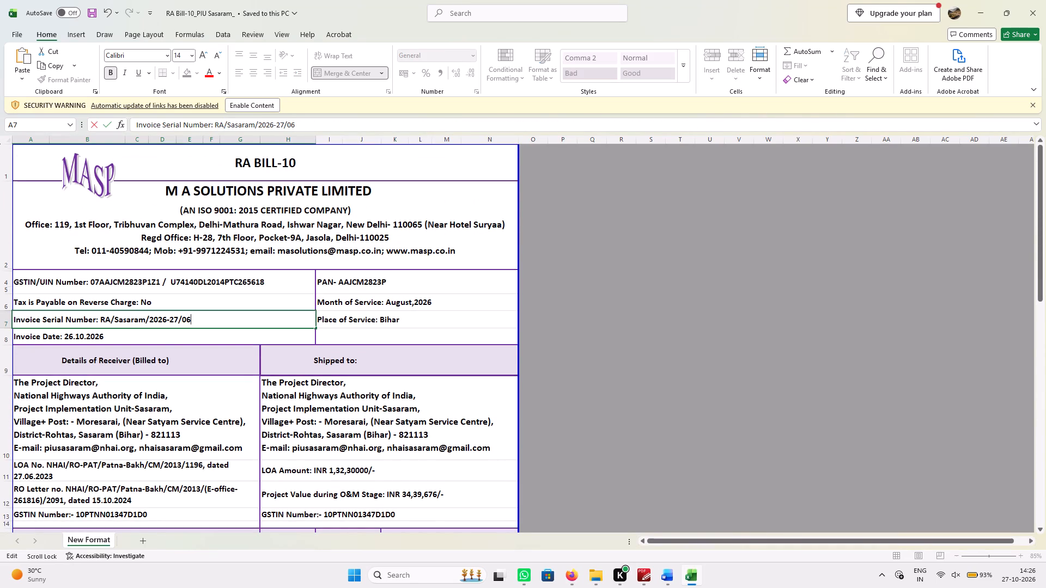
left_click(101, 334)
left_click(344, 320)
Compare the bill's service description with the item 9.3 (8) wording in the Arrah-Pararia breakup workbook and the letter.
scroll(341, 310, "down", 1)
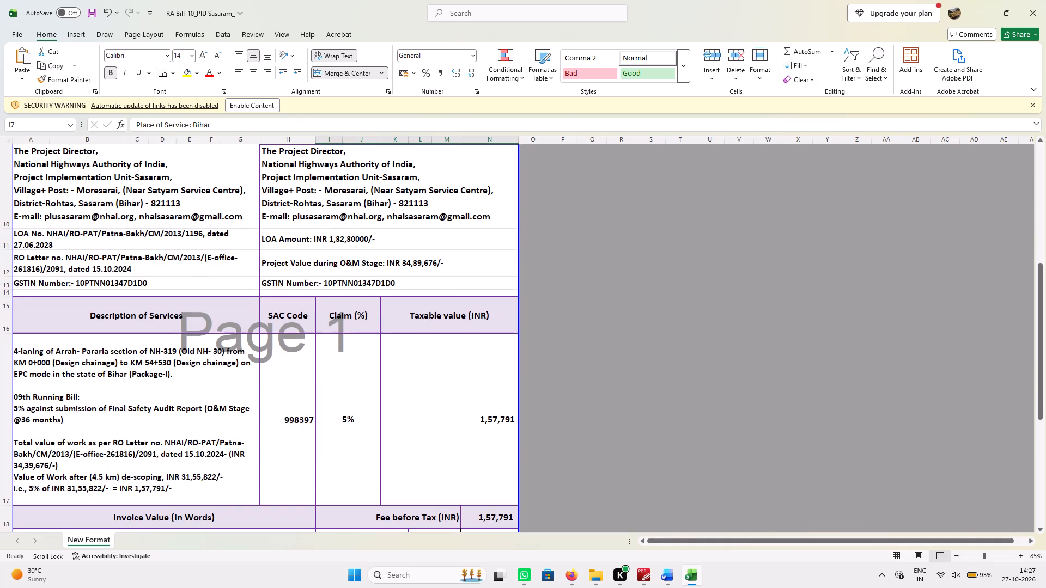
left_click(208, 408)
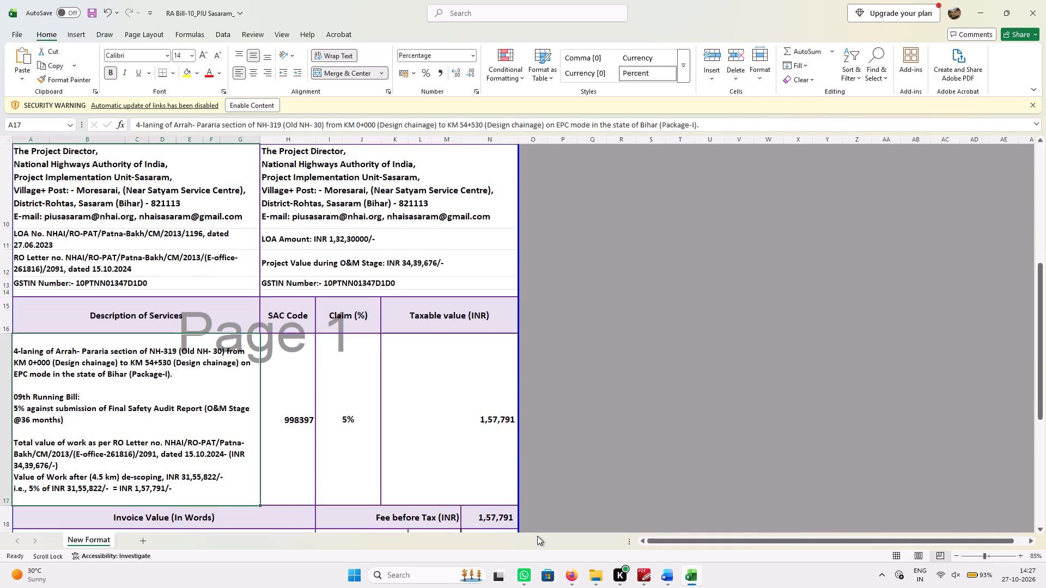
left_click(697, 579)
left_click(698, 579)
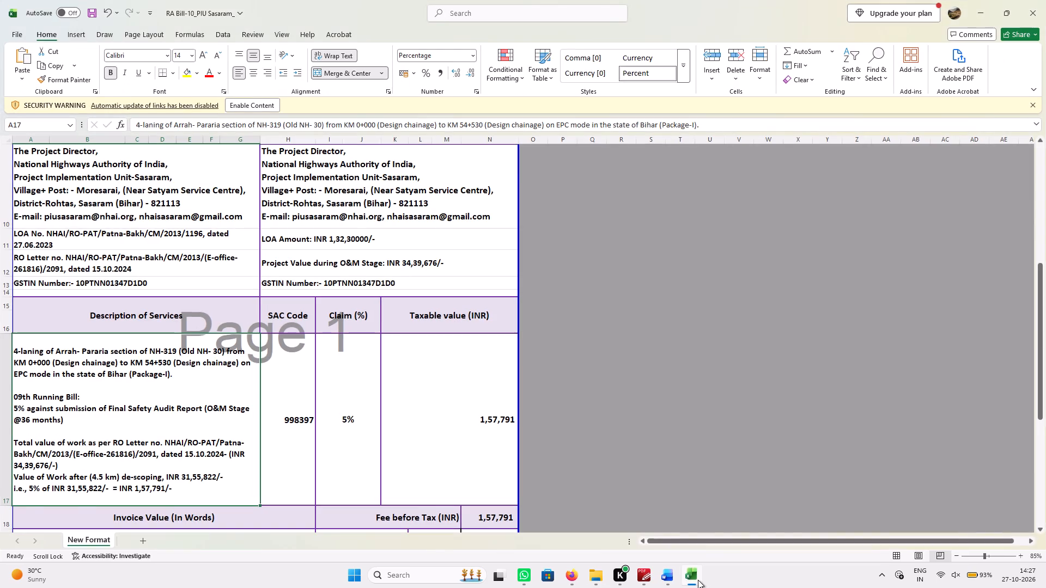
left_click(697, 580)
double_click(178, 97)
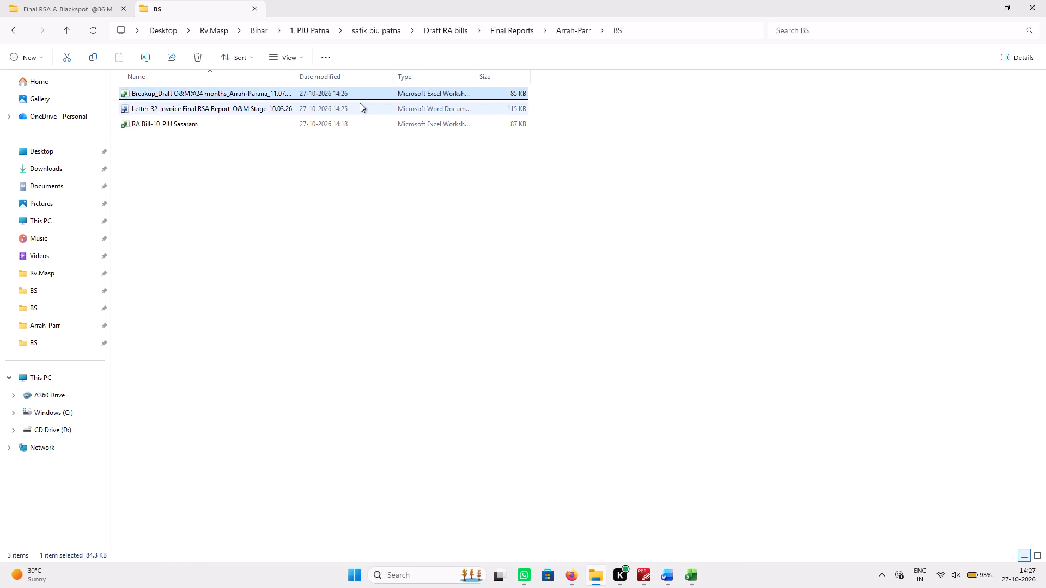
scroll(225, 289, "down", 1)
left_click(139, 274)
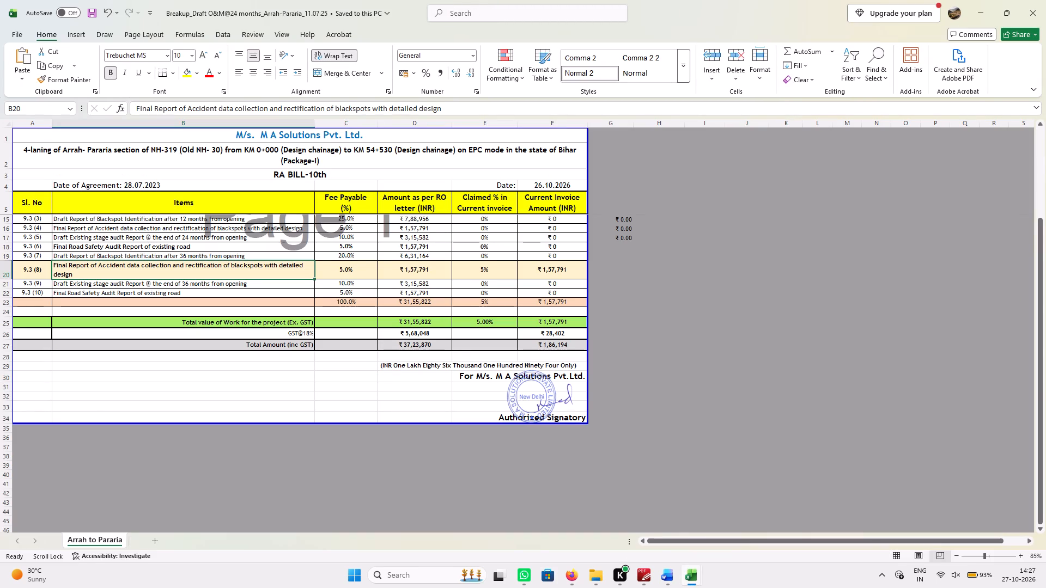
left_click(670, 576)
left_click(688, 574)
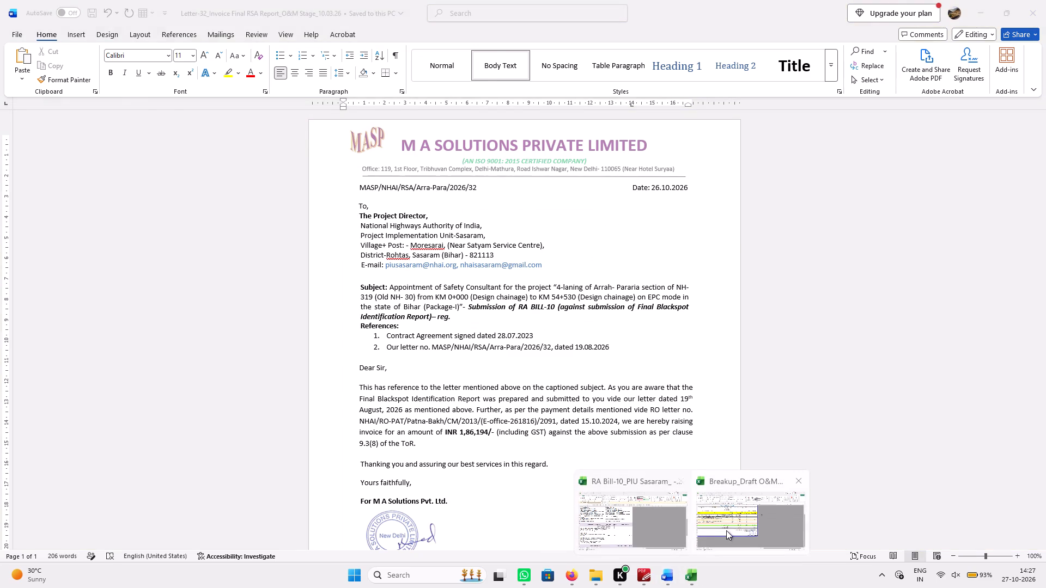
left_click(618, 530)
Insert "Blackspot Identification Report" after "Final Safety Audit Report" in the 5% claim line of the bill's service description.
left_click(135, 406)
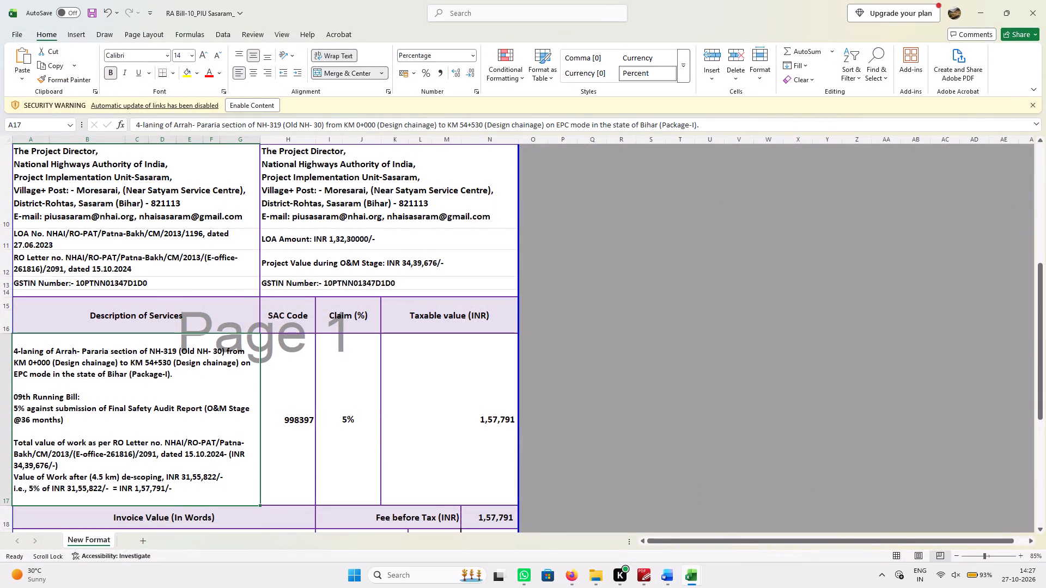
double_click(158, 411)
double_click(131, 409)
left_click_drag(127, 410, 130, 410)
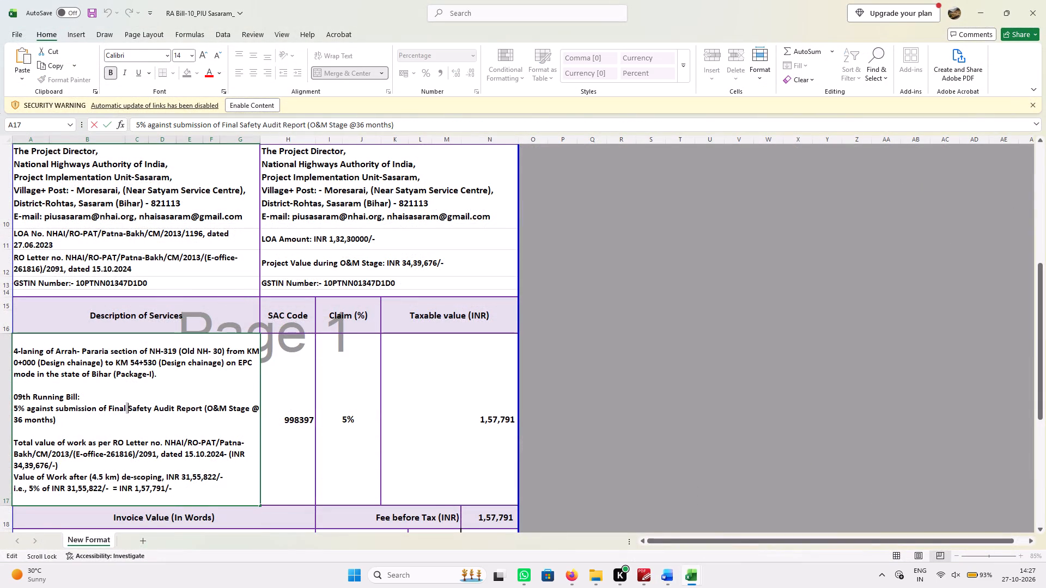
left_click_drag(130, 410, 201, 406)
left_click(201, 406)
type("Blackspot Identification Report")
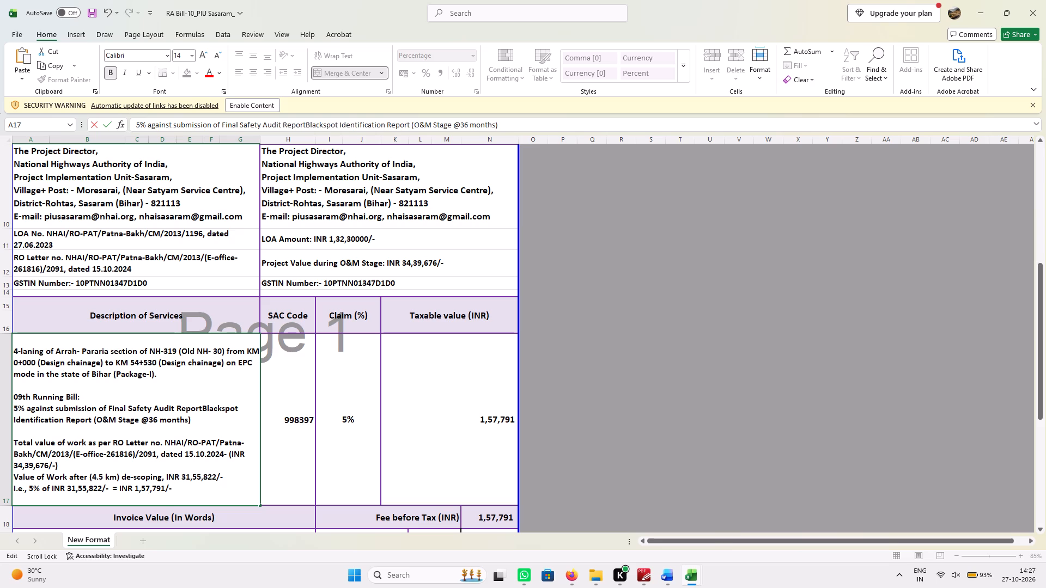
left_click_drag(137, 425, 99, 422)
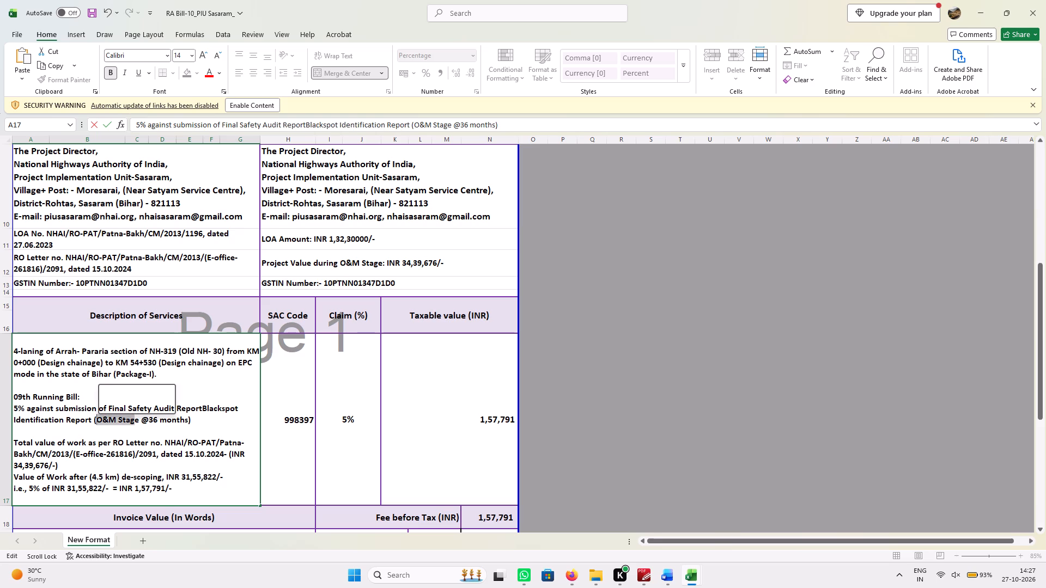
key("Delete")
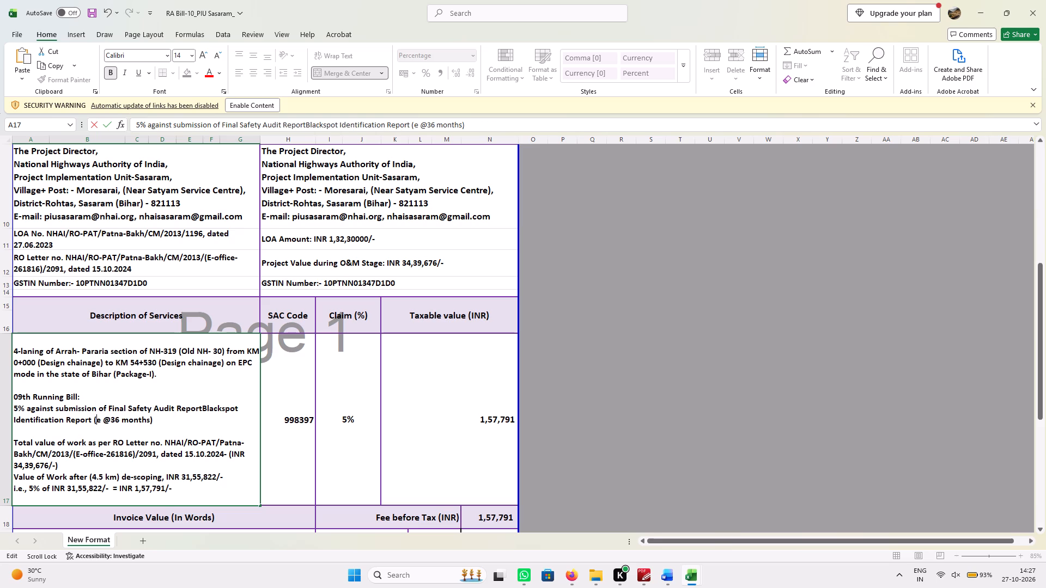
key("Delete")
key("Delete")
left_click(139, 384)
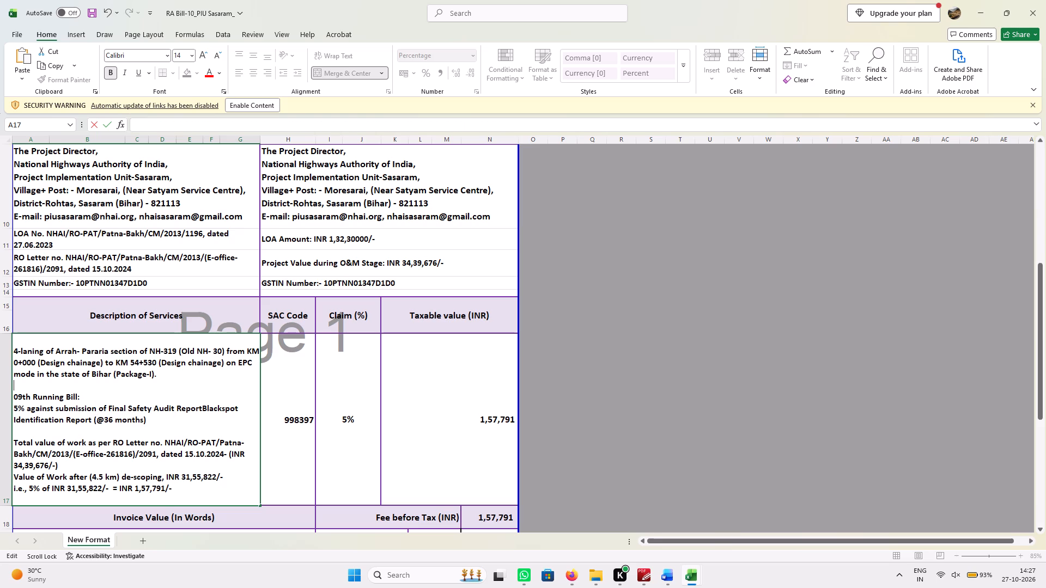
key("ctrl+s")
left_click(180, 393)
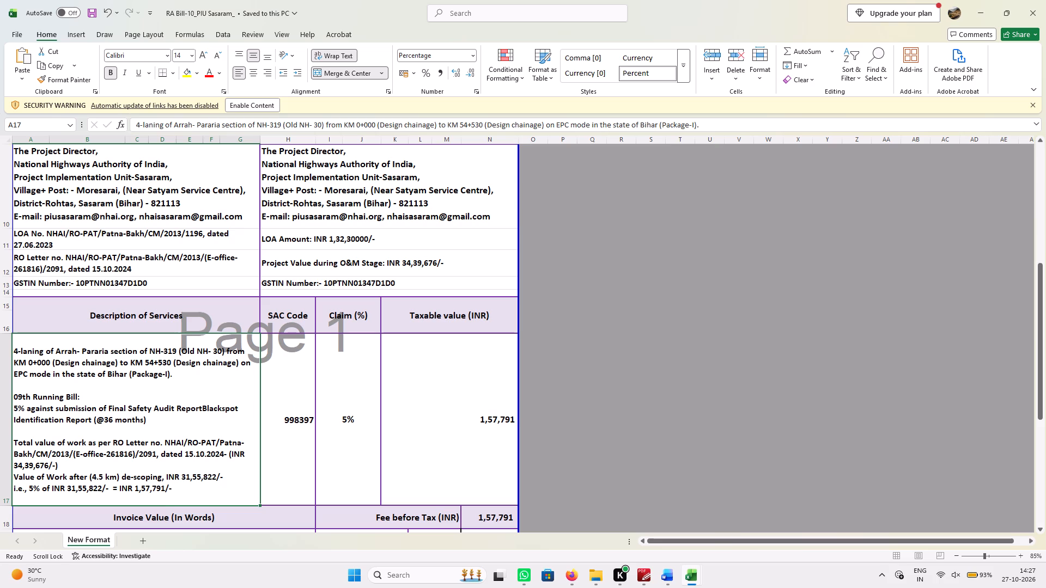
Review the RA Bill-10 invoice from the serial number, date and service month through the totals and bank details.
scroll(183, 432, "down", 1)
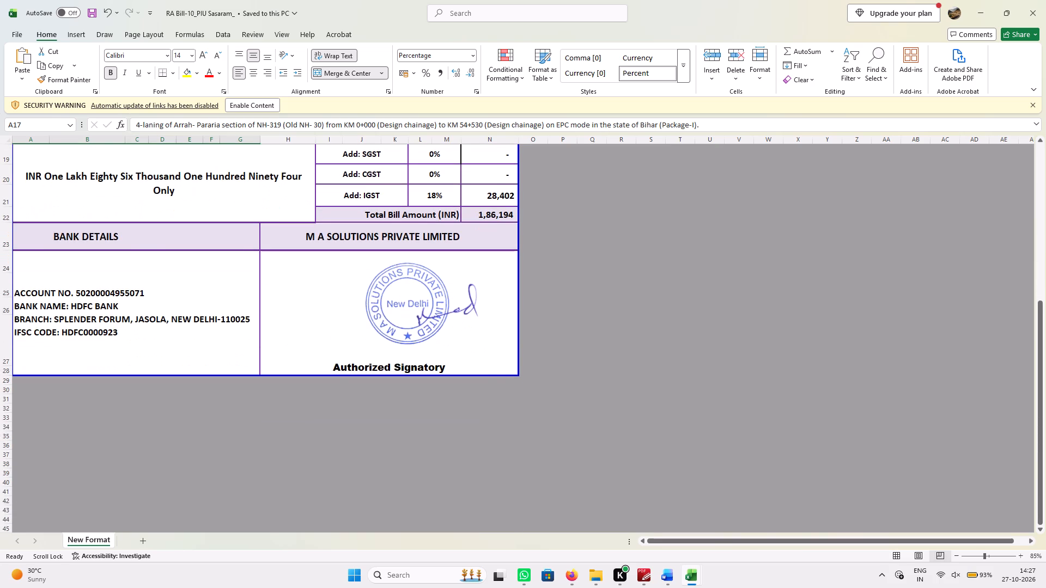
scroll(183, 432, "up", 2)
left_click(188, 324)
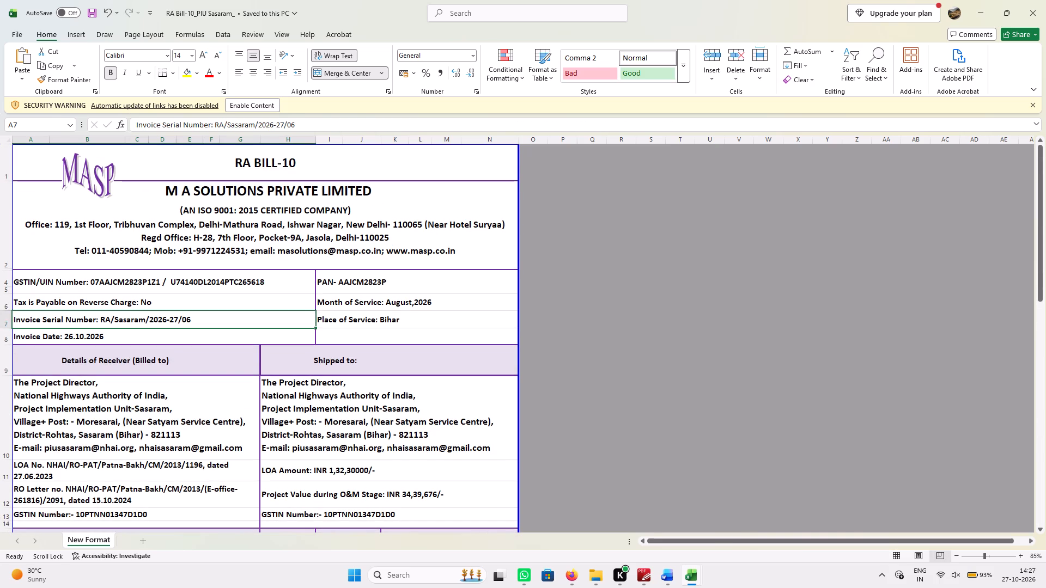
left_click(161, 336)
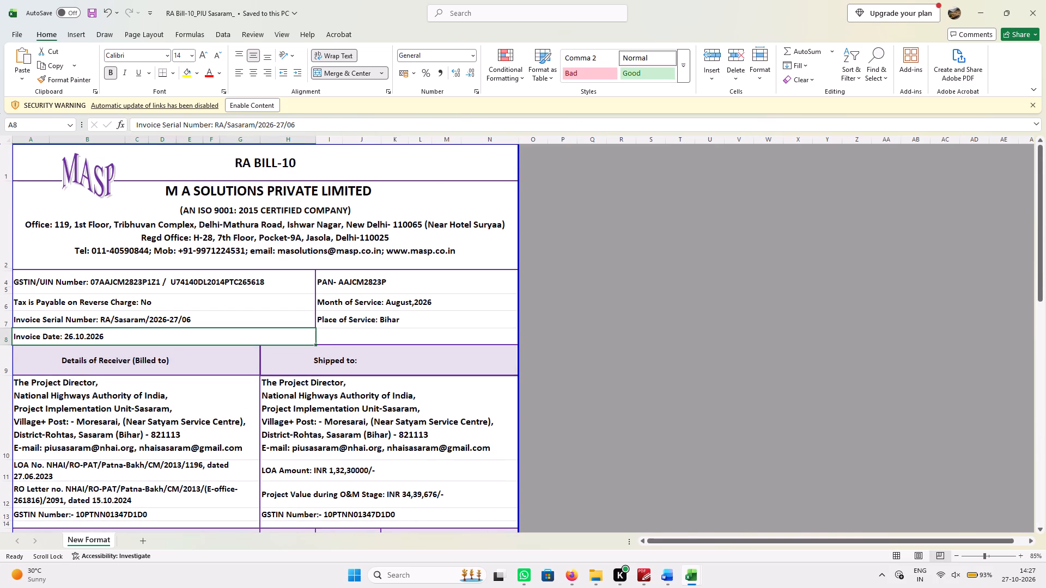
left_click(350, 315)
left_click(358, 301)
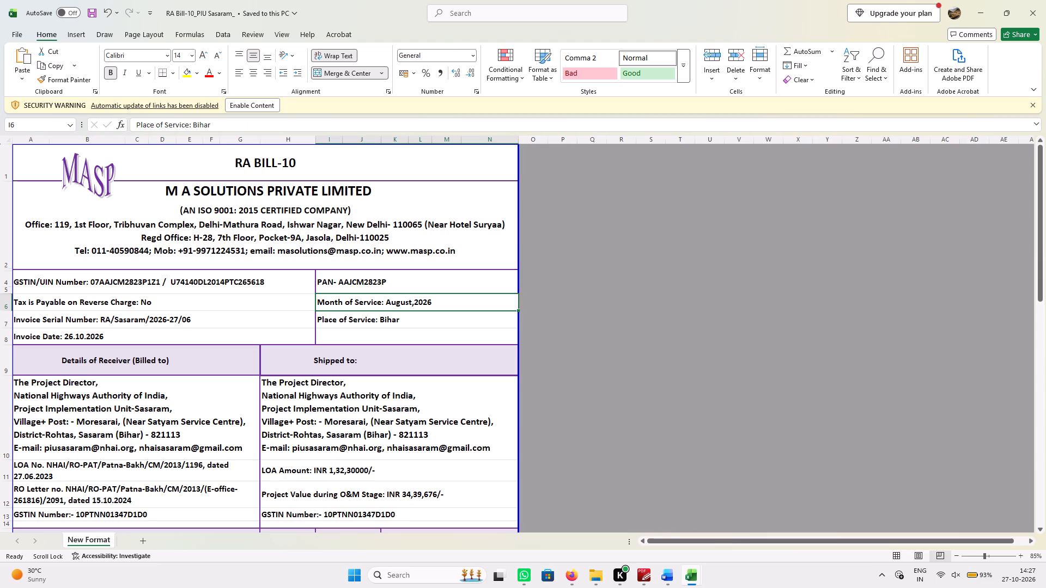
left_click(183, 284)
left_click(159, 302)
left_click(165, 319)
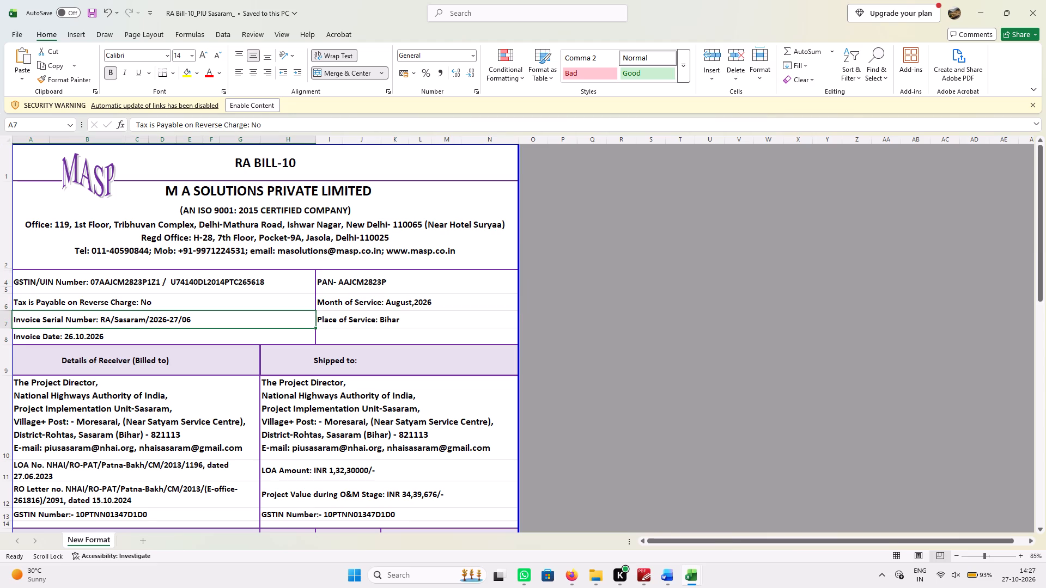
left_click(133, 331)
scroll(225, 353, "down", 2)
scroll(225, 353, "up", 4)
Save and close the RA Bill-10_PIU Sasaram_ and Arrah-Pararia breakup workbooks.
left_click(18, 35)
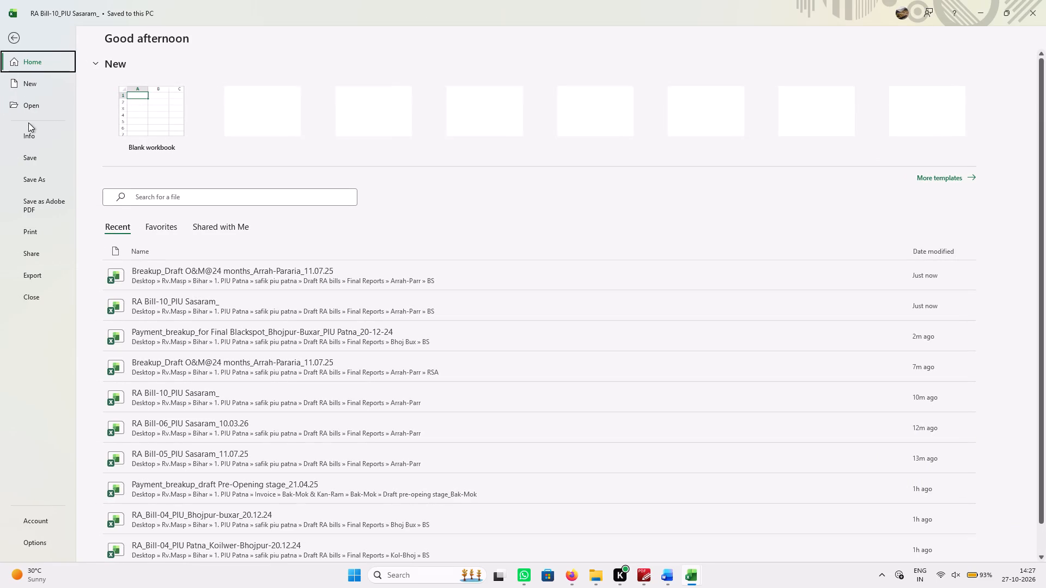
left_click(38, 152)
left_click(1045, 0)
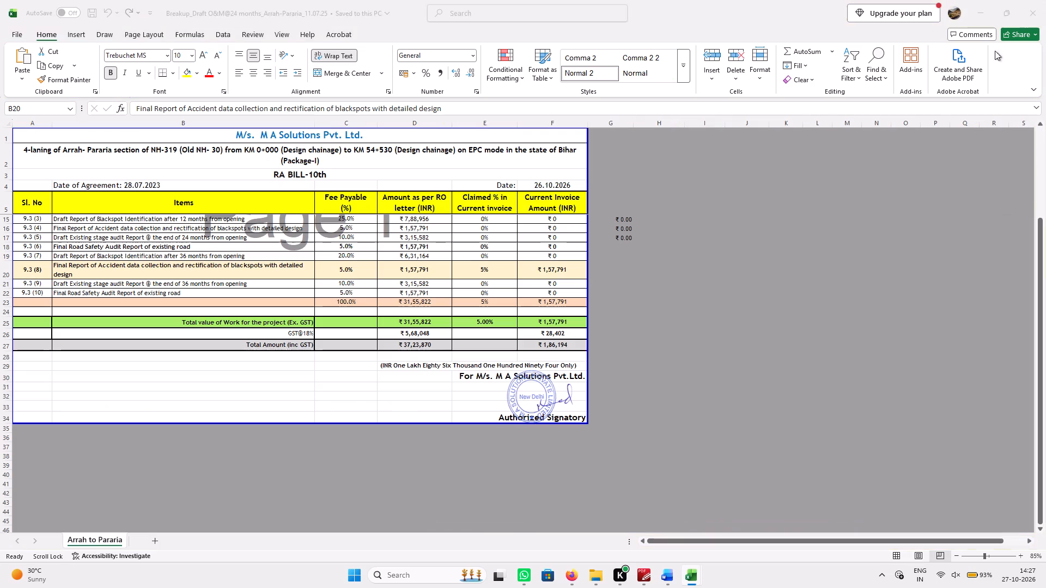
left_click(16, 40)
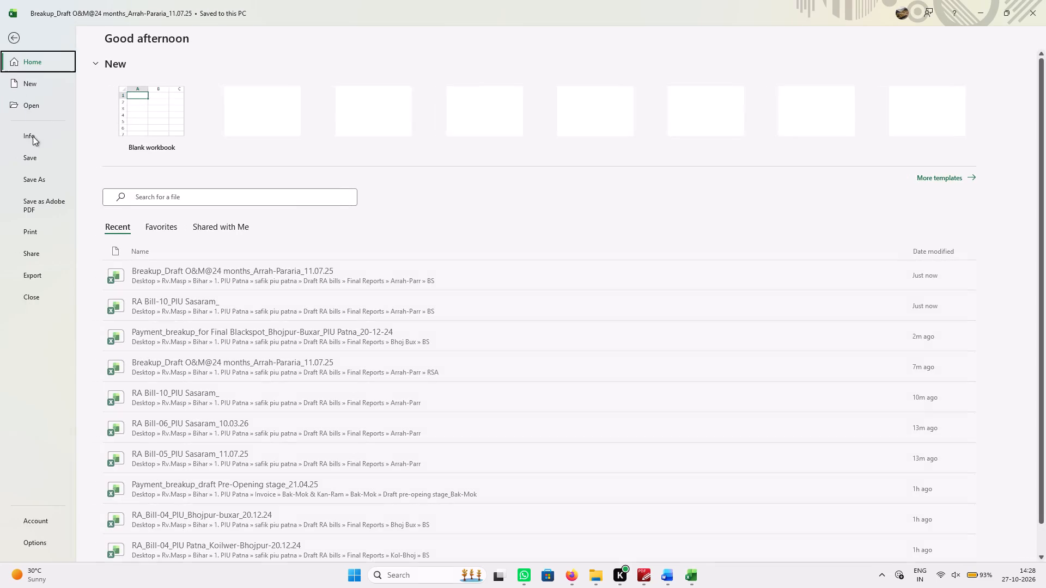
left_click(37, 167)
left_click(1045, 0)
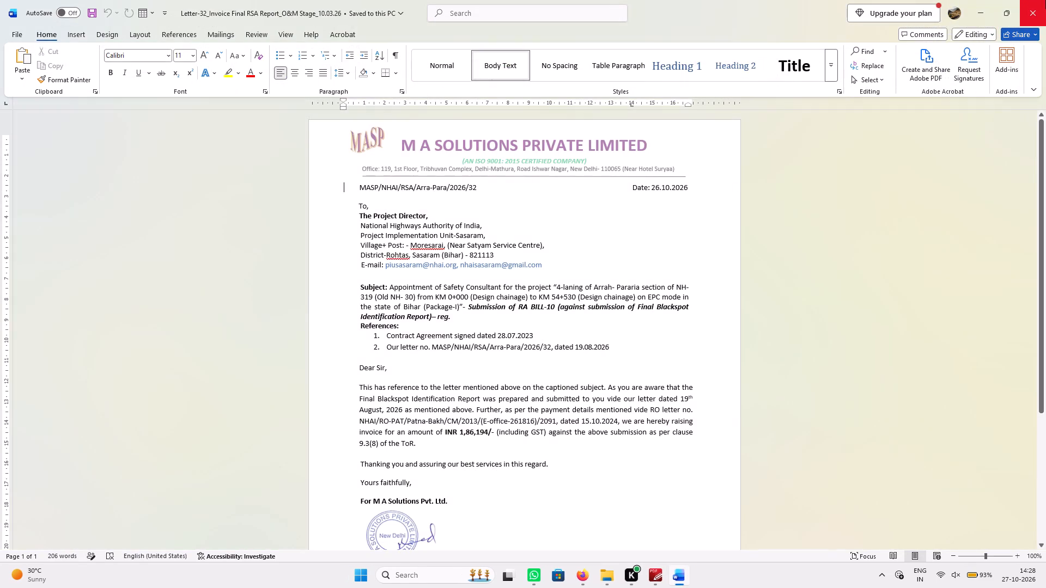
Review the Letter-32 invoice letter's subject, references, amount and signature block, reopening it for a second read-through before closing it.
scroll(597, 260, "down", 1)
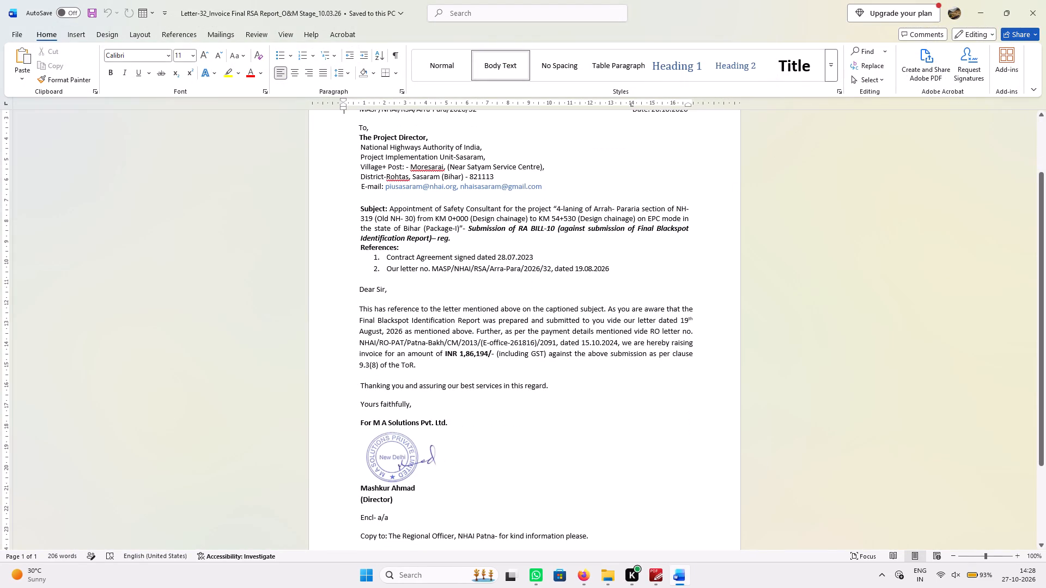
left_click(1045, 0)
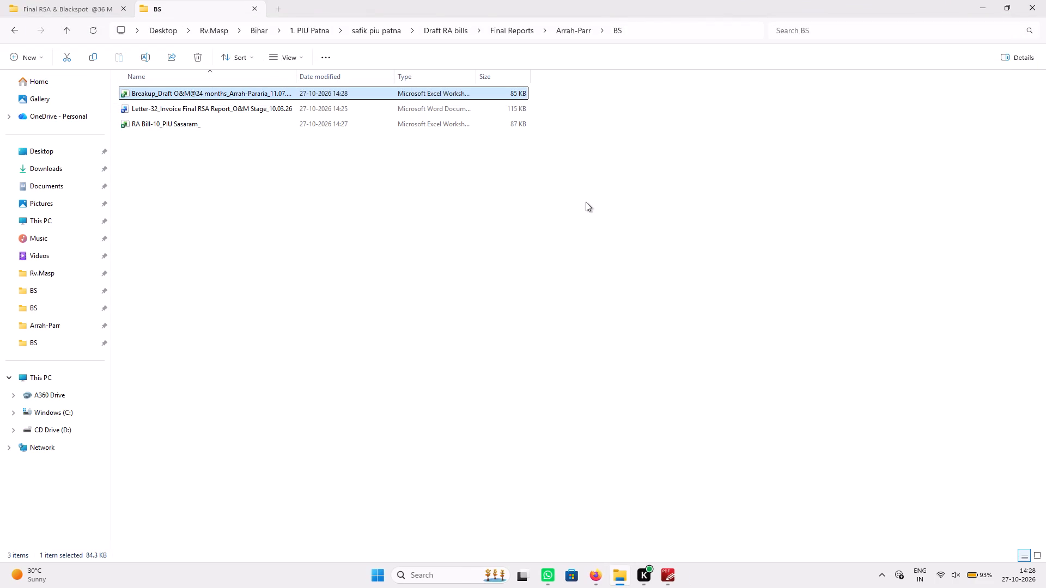
left_click(308, 216)
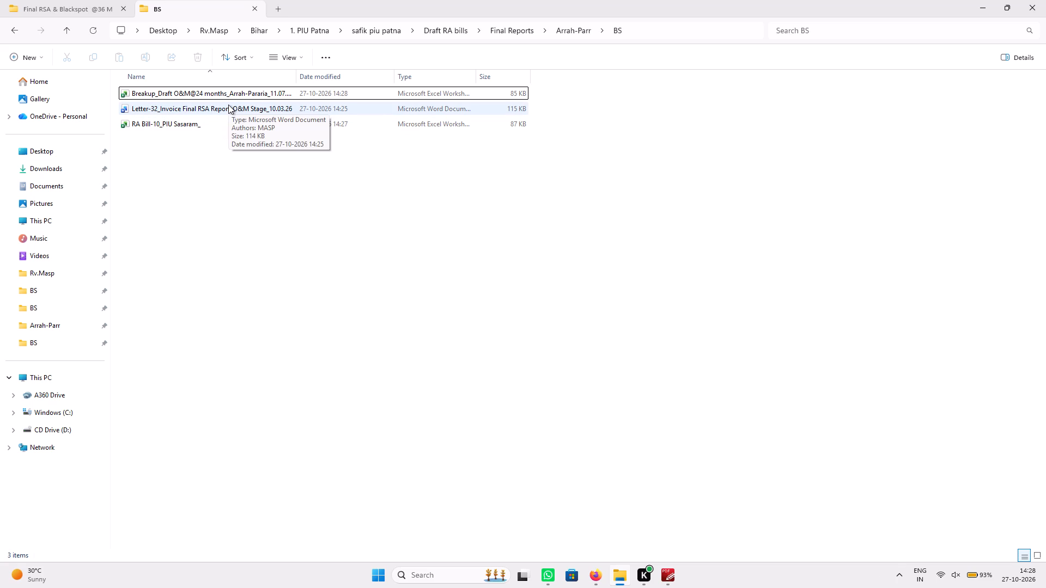
double_click(228, 107)
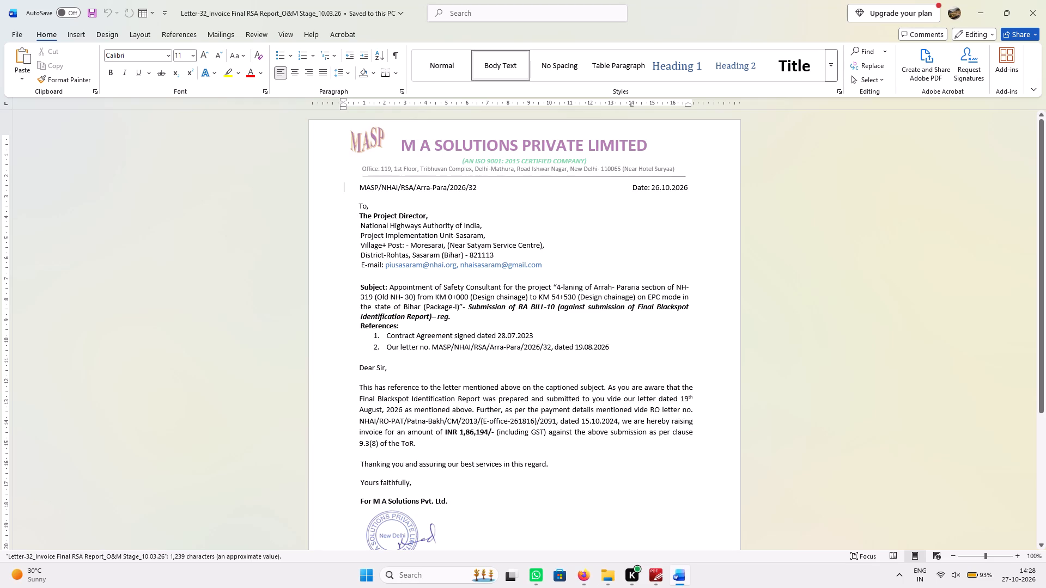
scroll(490, 218, "down", 4)
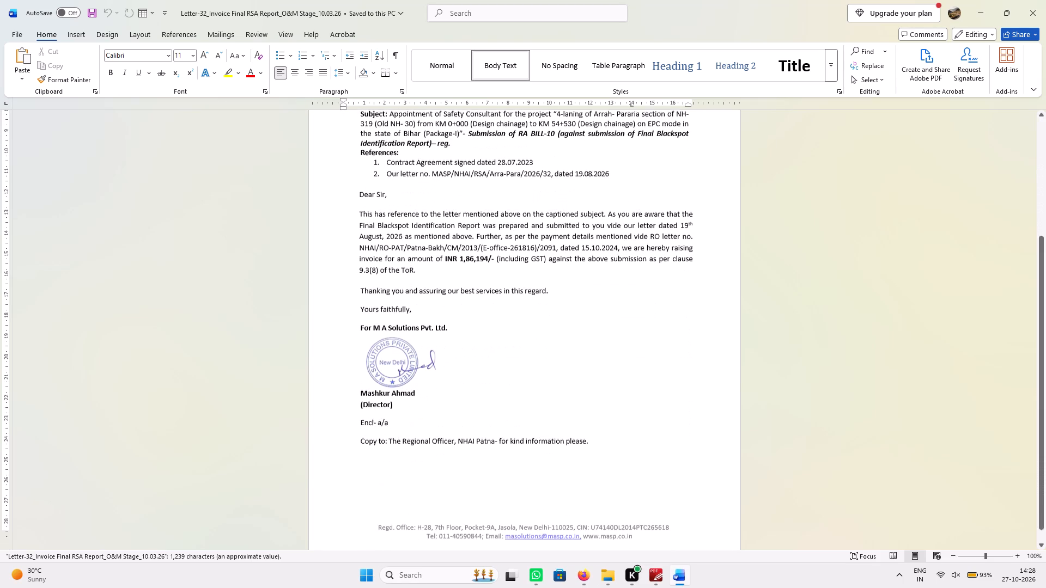
scroll(491, 218, "down", 2)
scroll(491, 218, "up", 11)
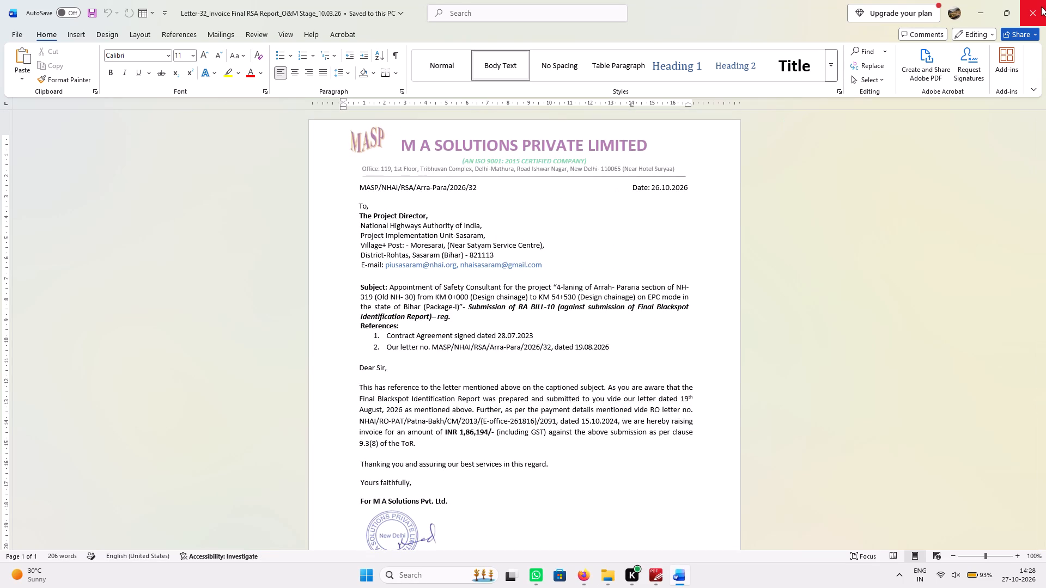
left_click(1041, 7)
Return from the BS folder to the Arrah-Parr folder.
left_click(261, 212)
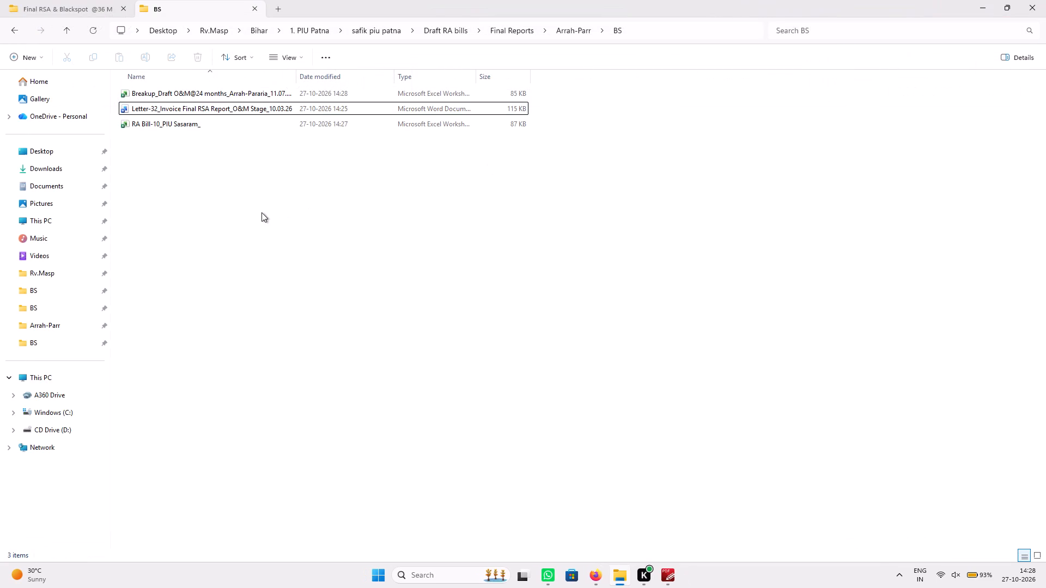
left_click(14, 29)
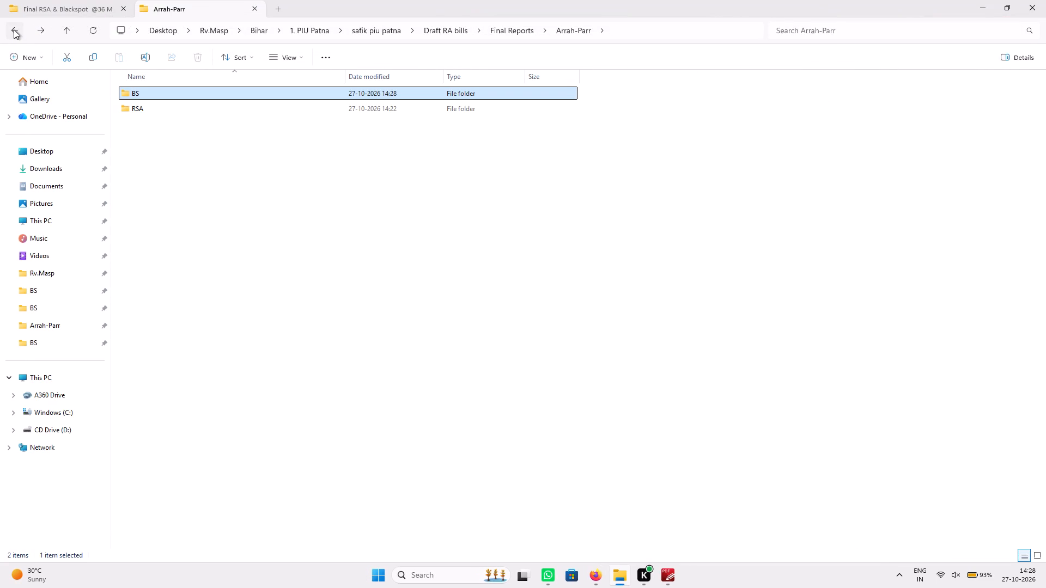
Create a folder named Bak-Mok inside the Final Reports folder and open it.
left_click(14, 29)
right_click(238, 216)
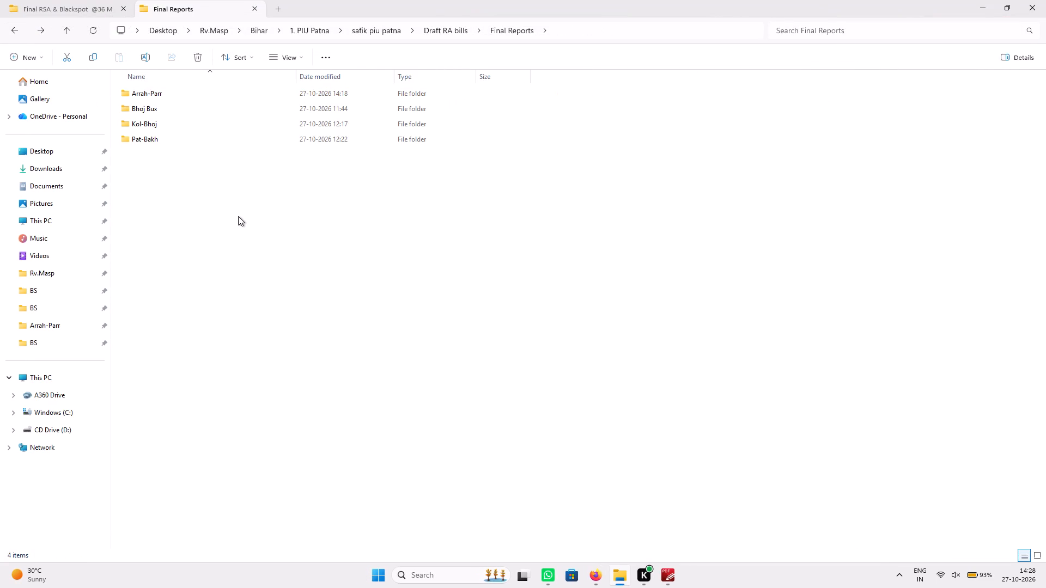
left_click(303, 297)
left_click(404, 301)
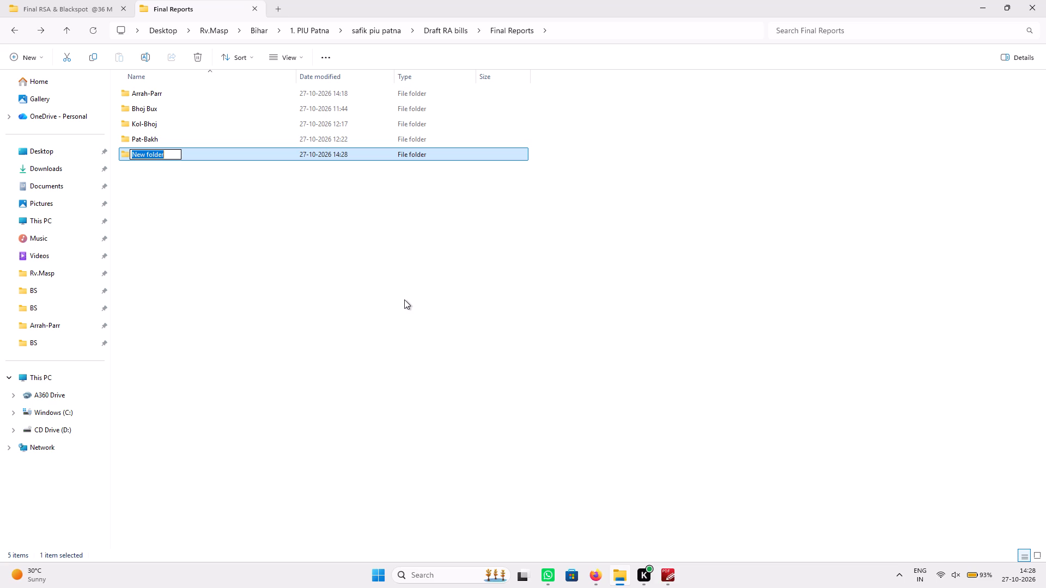
type("Bak-Mok")
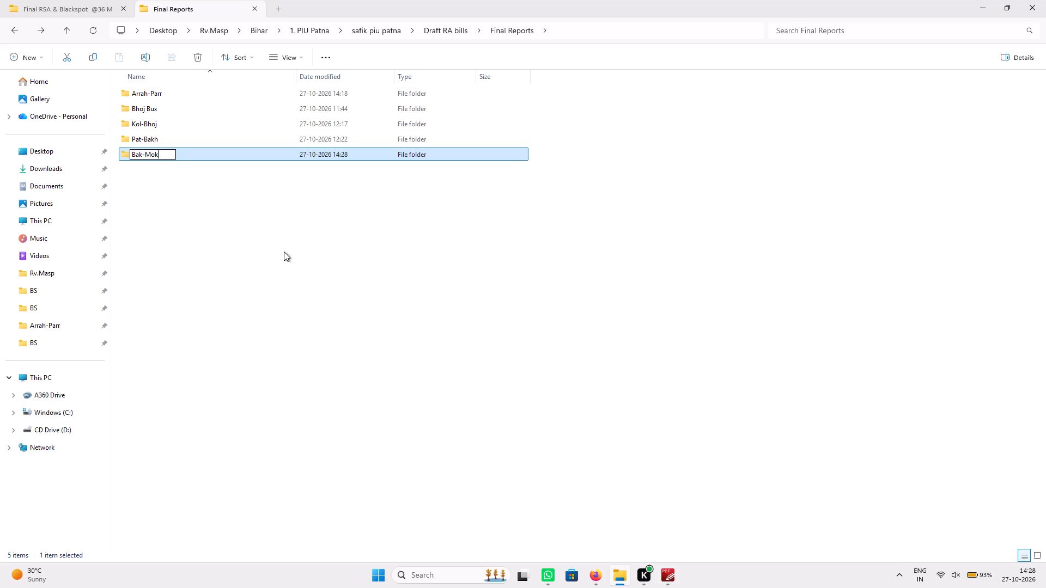
left_click(226, 226)
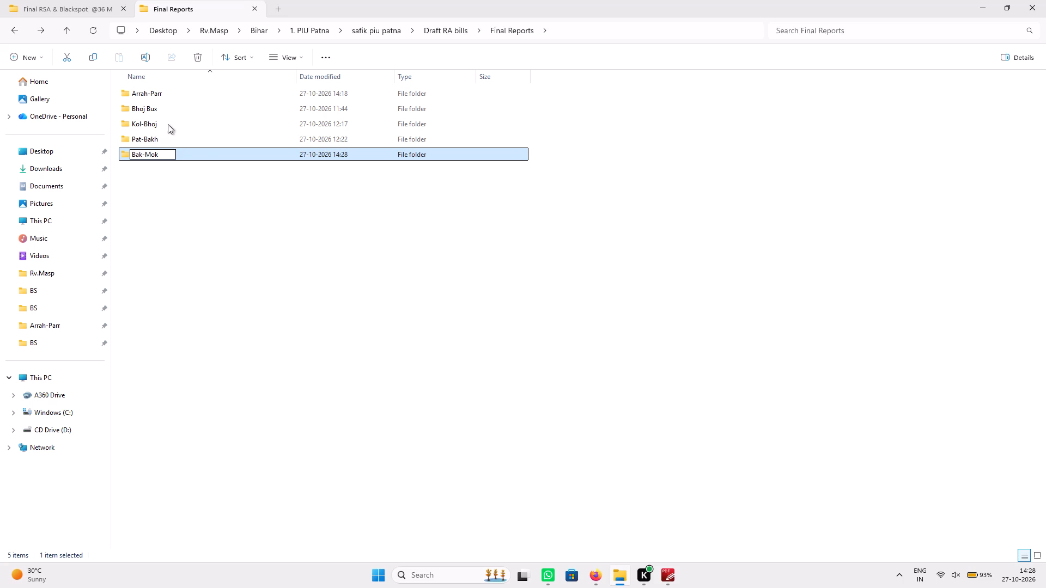
left_click(168, 97)
left_click(163, 111)
left_click(161, 122)
left_click(157, 136)
left_click(156, 154)
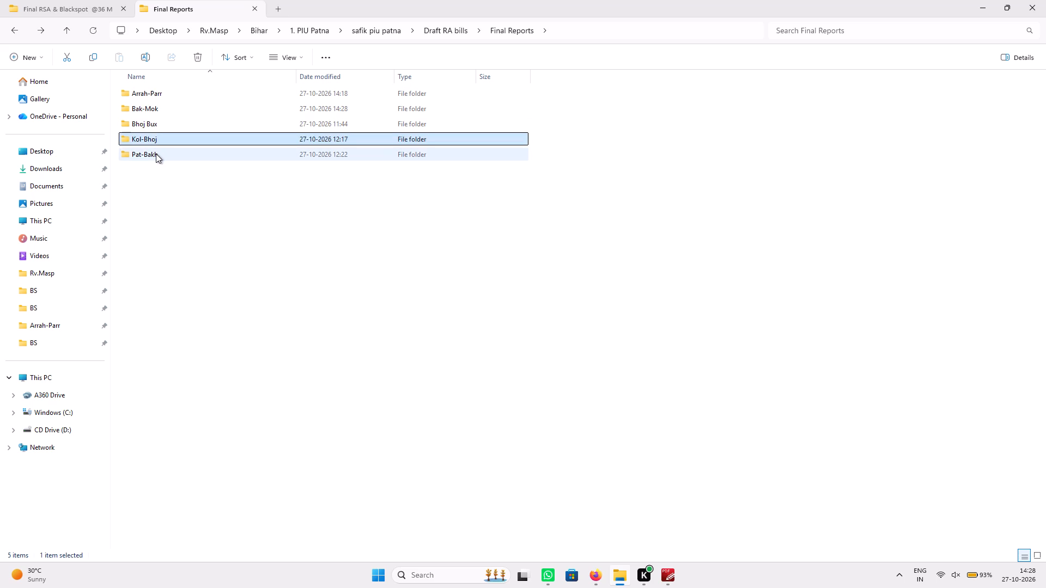
double_click(156, 111)
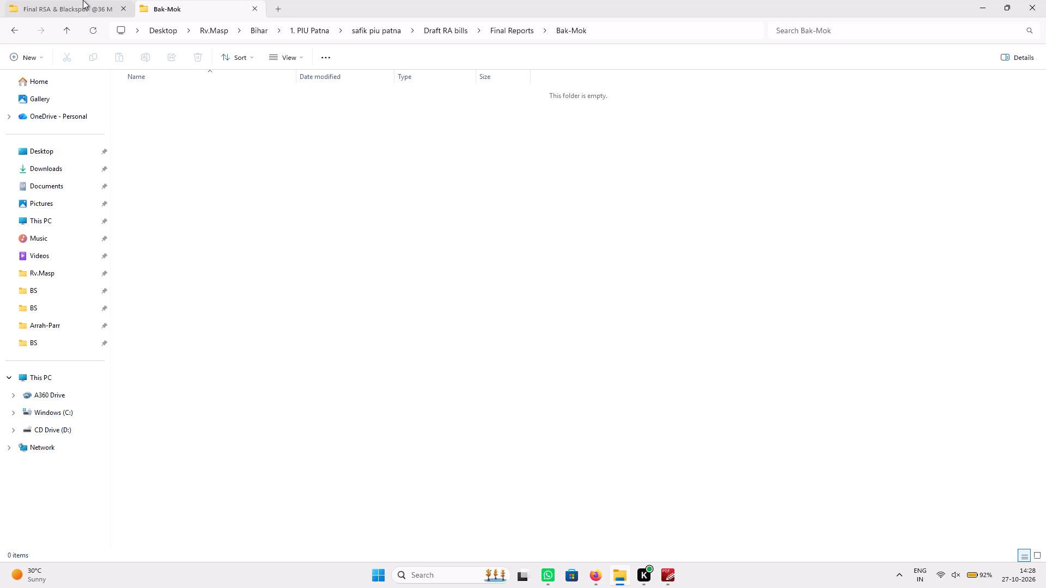
Look through the 1. PIU Patna folder and its Invoice subfolders for earlier Bakhtiyarpur-Mokama billing files.
left_click(78, 12)
left_click(17, 27)
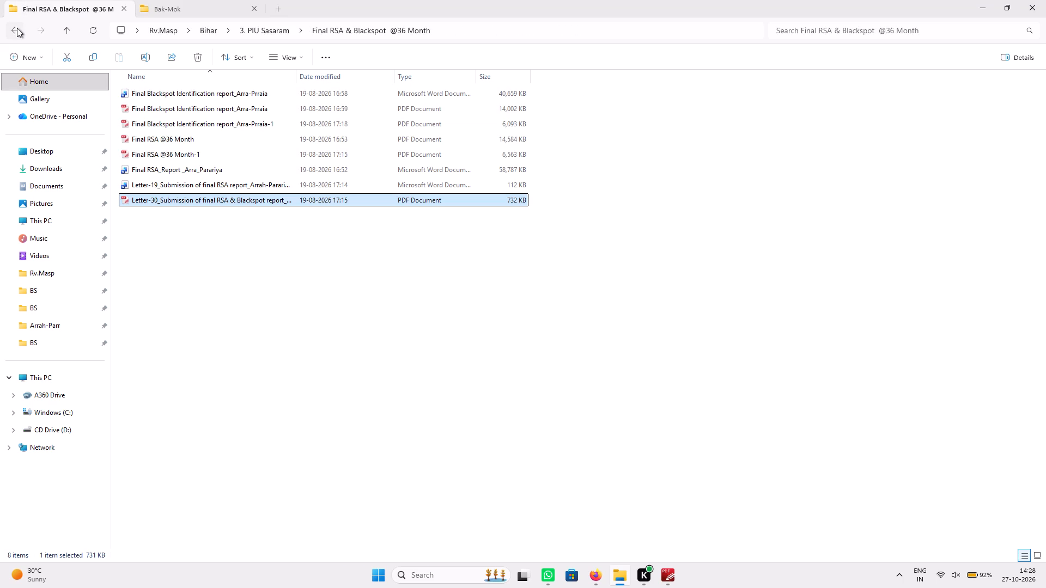
left_click(17, 28)
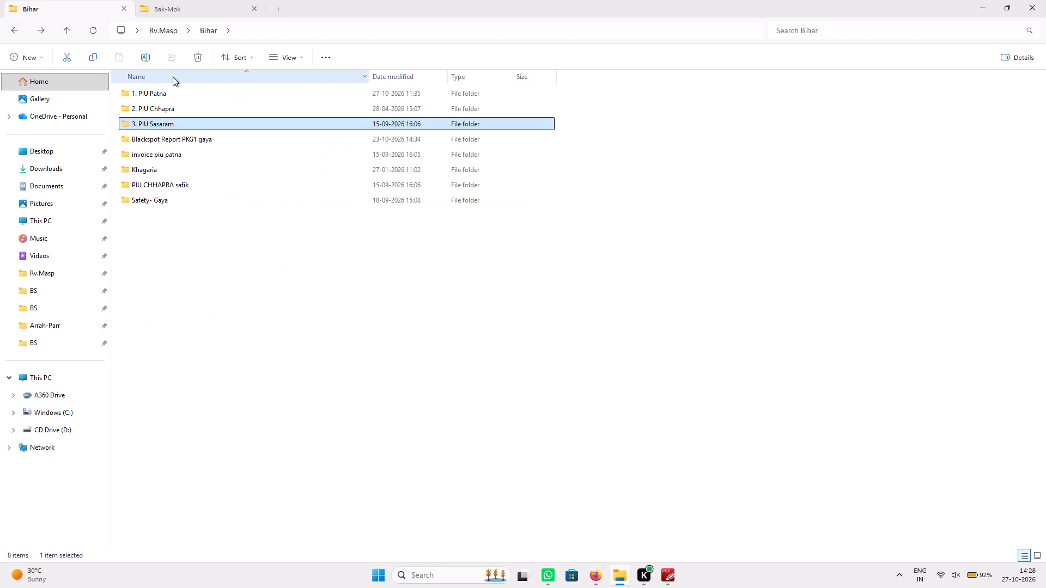
double_click(173, 89)
double_click(154, 149)
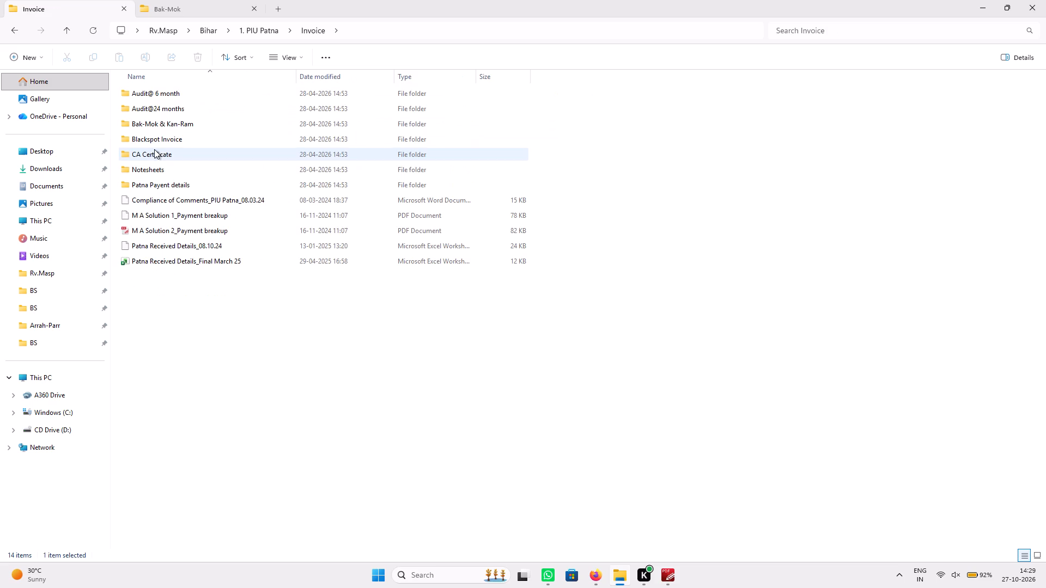
left_click(174, 91)
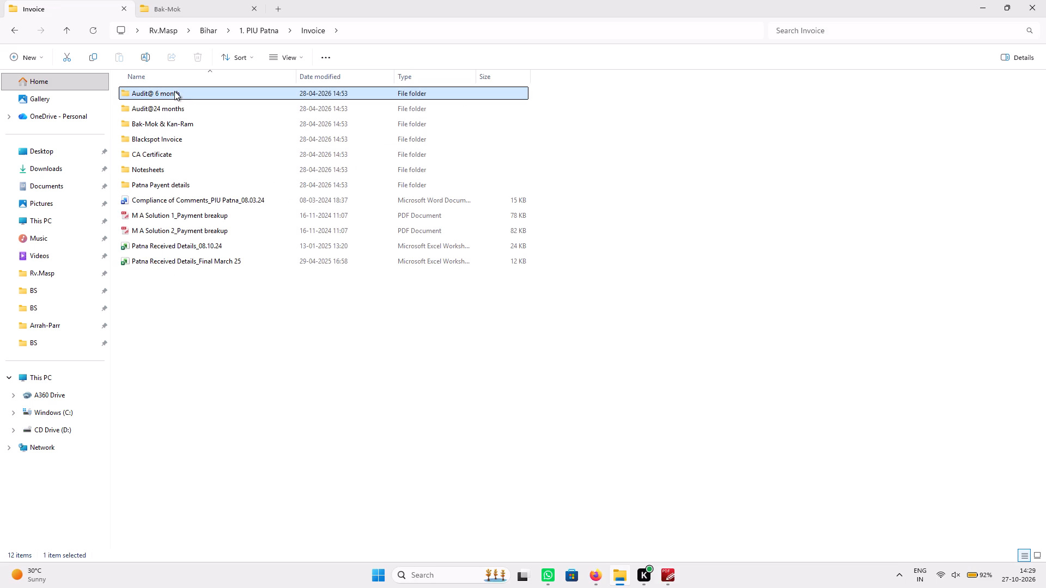
left_click(175, 107)
double_click(172, 94)
triple_click(14, 26)
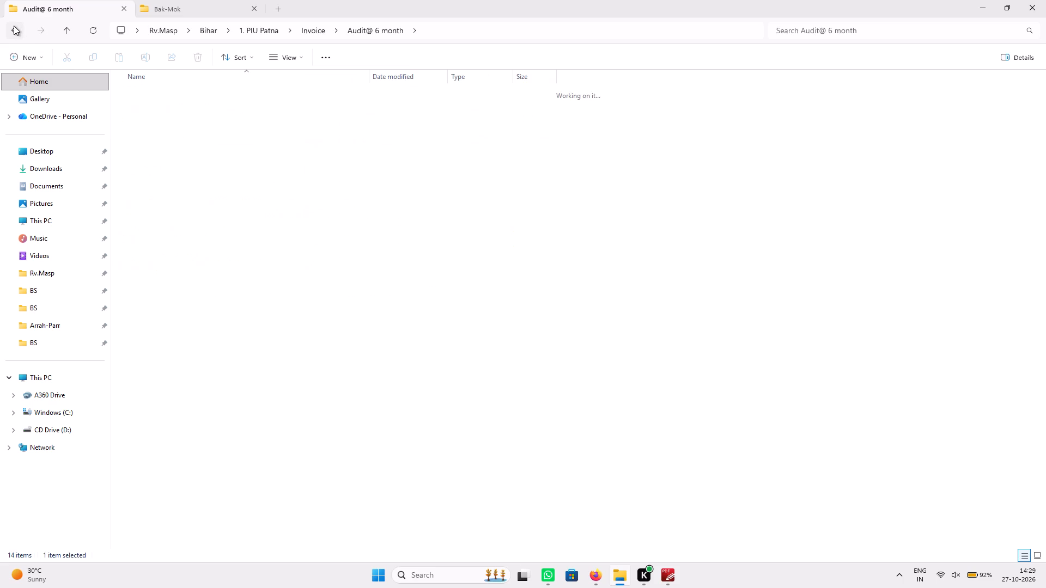
left_click(14, 26)
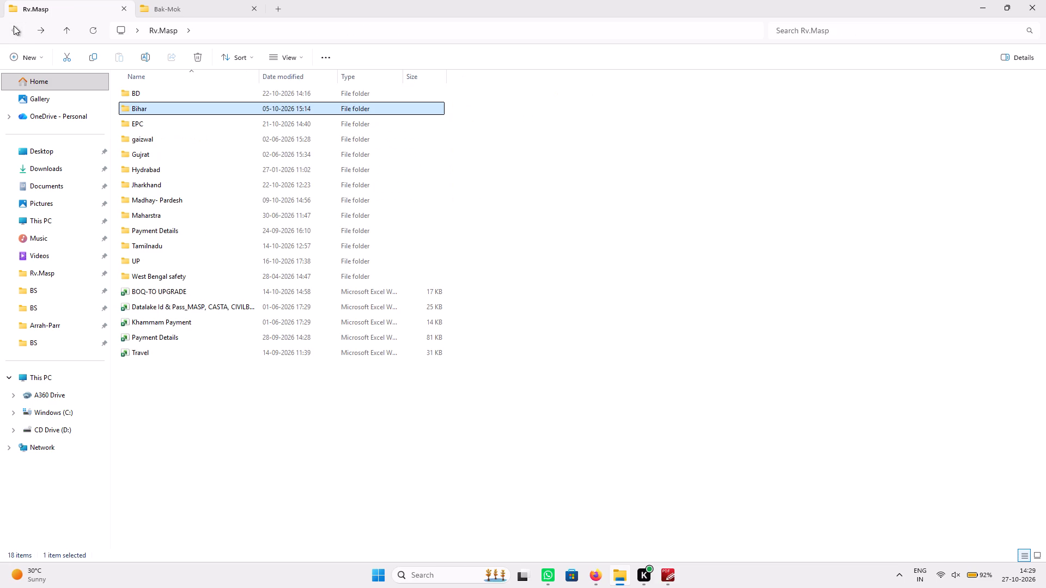
left_click(42, 32)
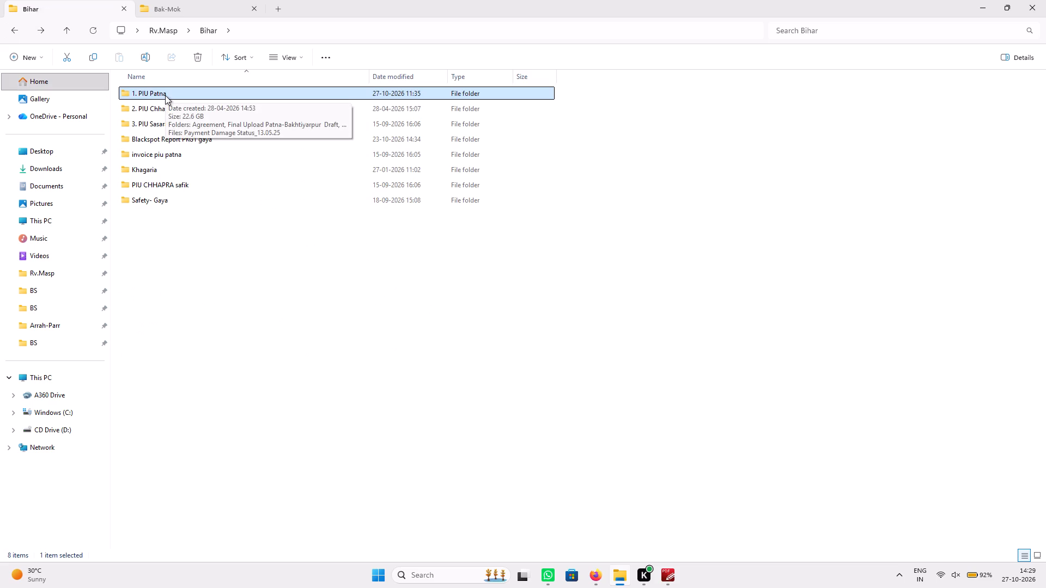
double_click(165, 95)
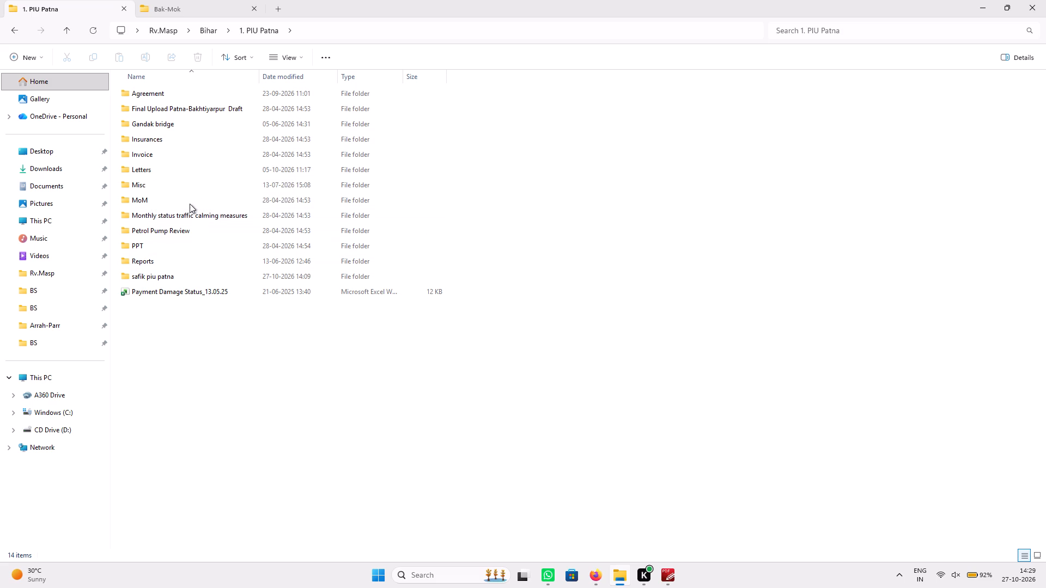
left_click(14, 29)
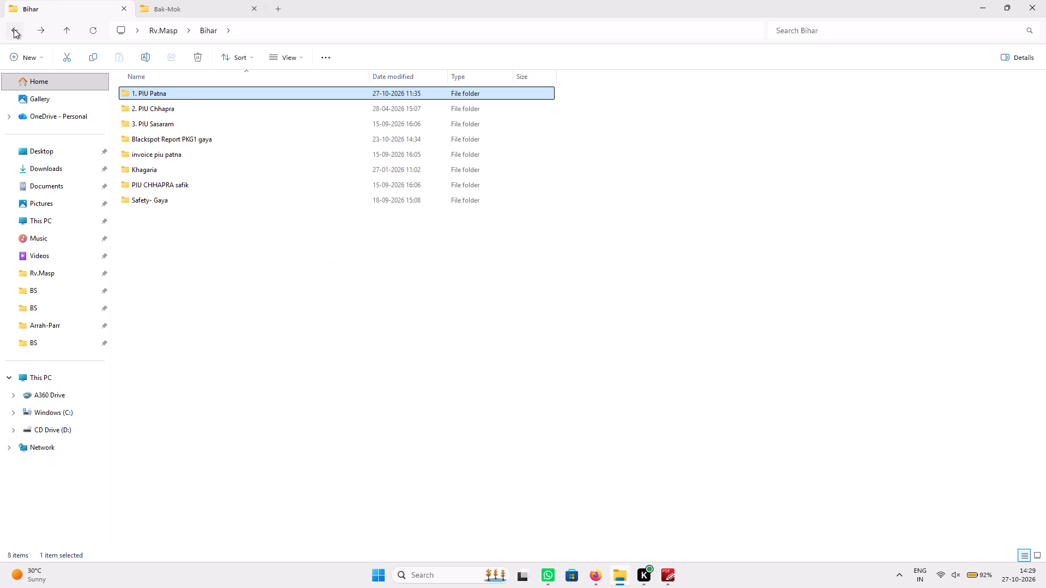
double_click(181, 122)
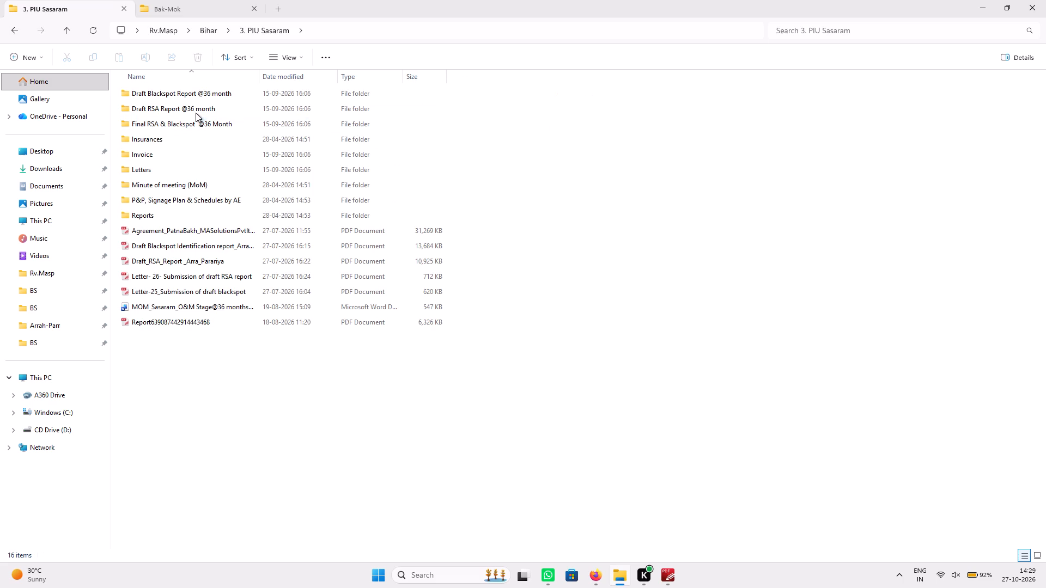
double_click(151, 159)
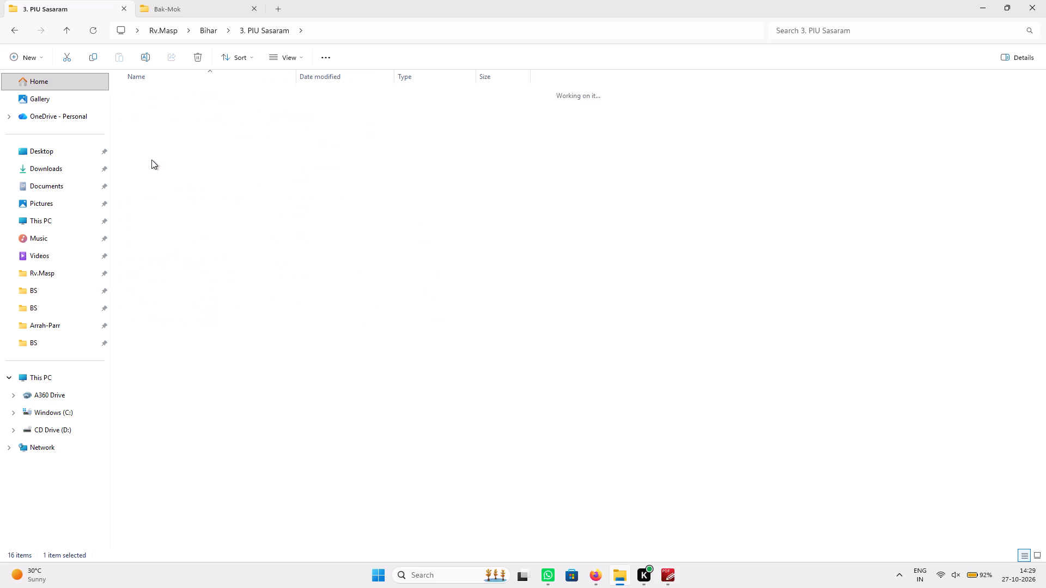
double_click(151, 123)
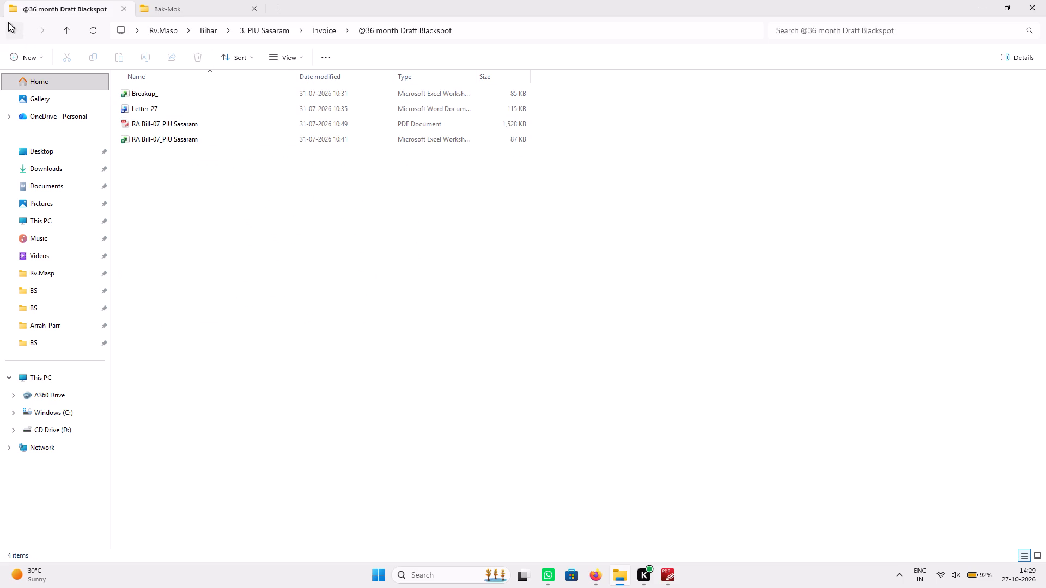
left_click(8, 22)
double_click(149, 109)
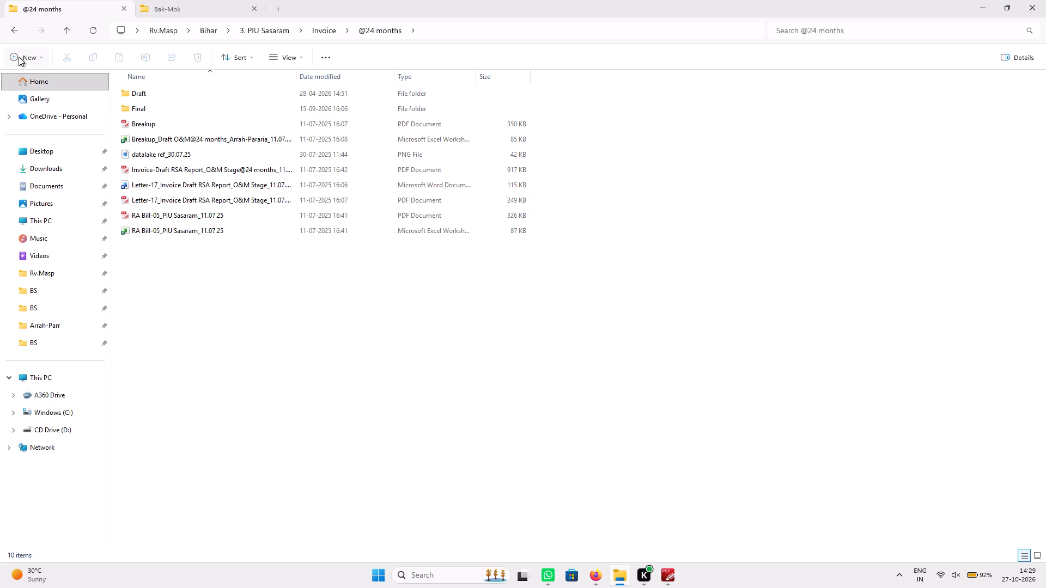
left_click(21, 31)
left_click(18, 29)
left_click(18, 29)
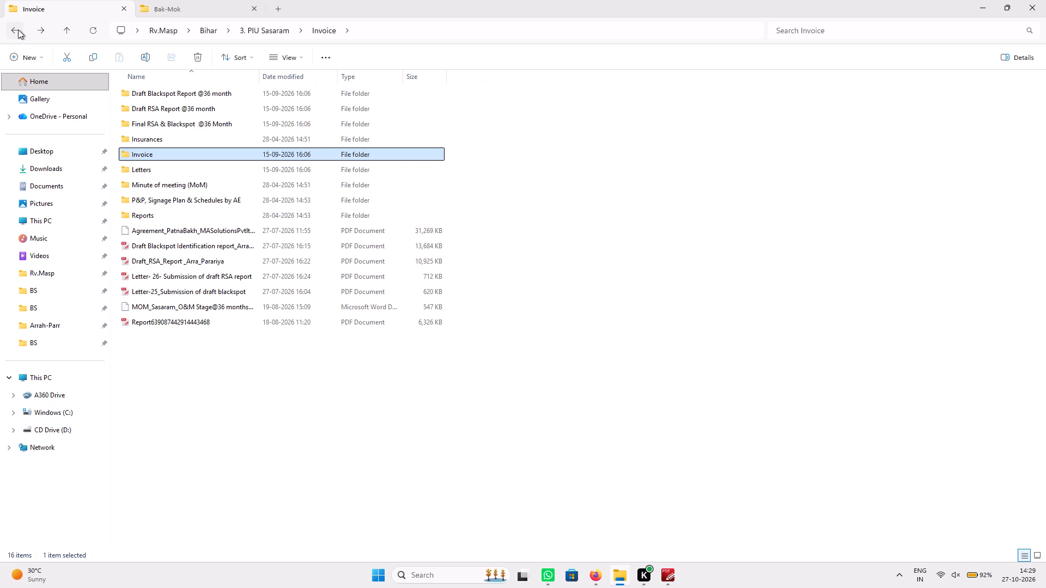
left_click(18, 29)
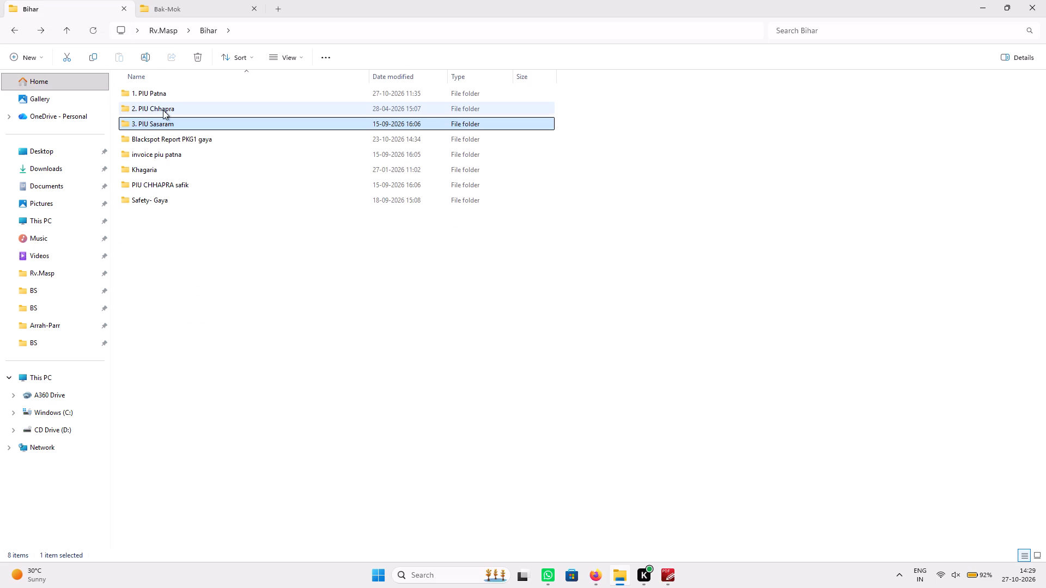
Copy the Letter-151_RA BILL-09 Word file, Payment_breakup and RA Bill-09 workbooks from invoice piu patna's Bak-mok 2026 folder into the Bak-Mok folder.
double_click(155, 157)
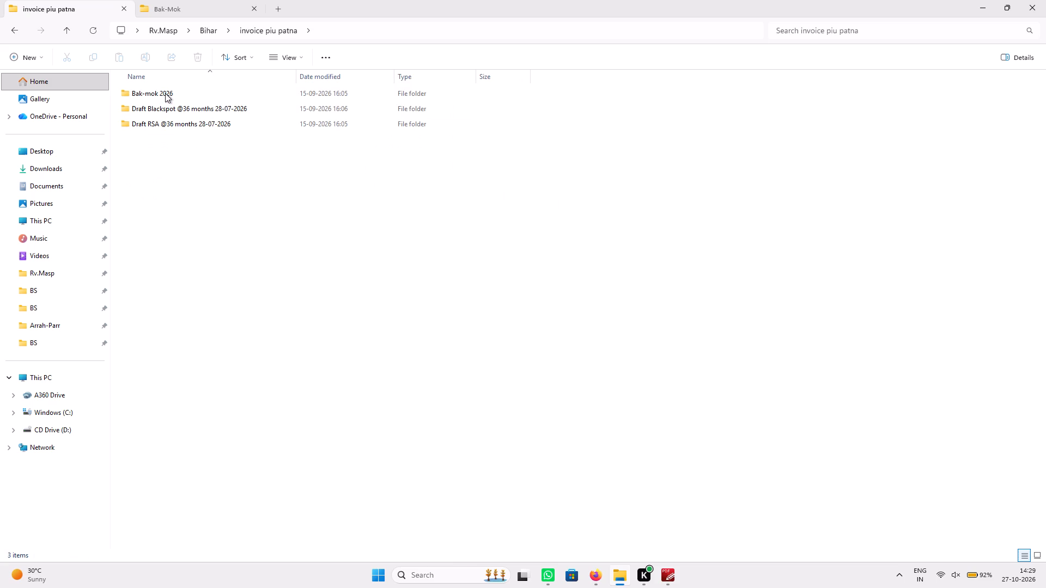
left_click(173, 109)
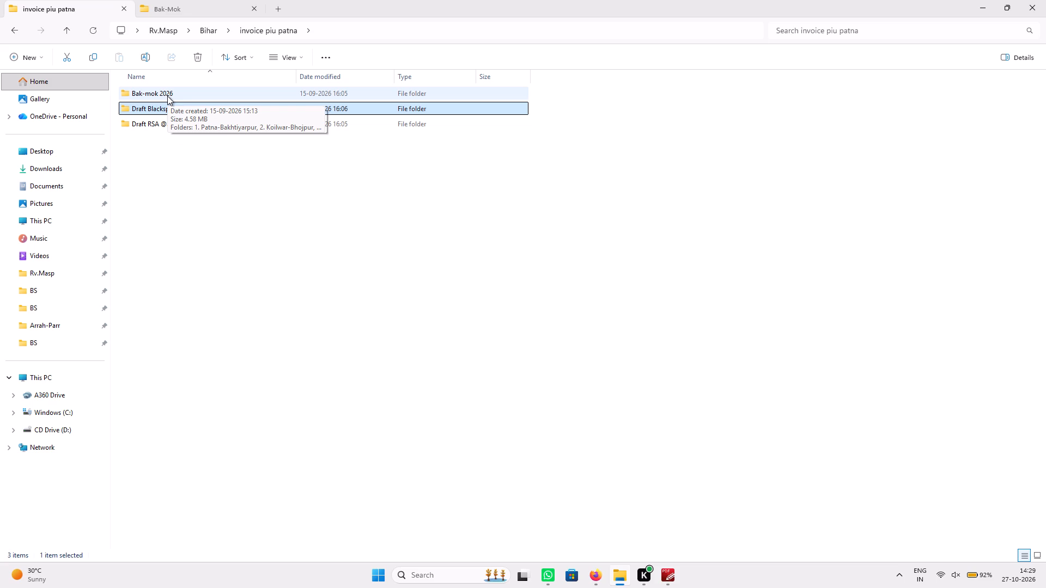
double_click(167, 96)
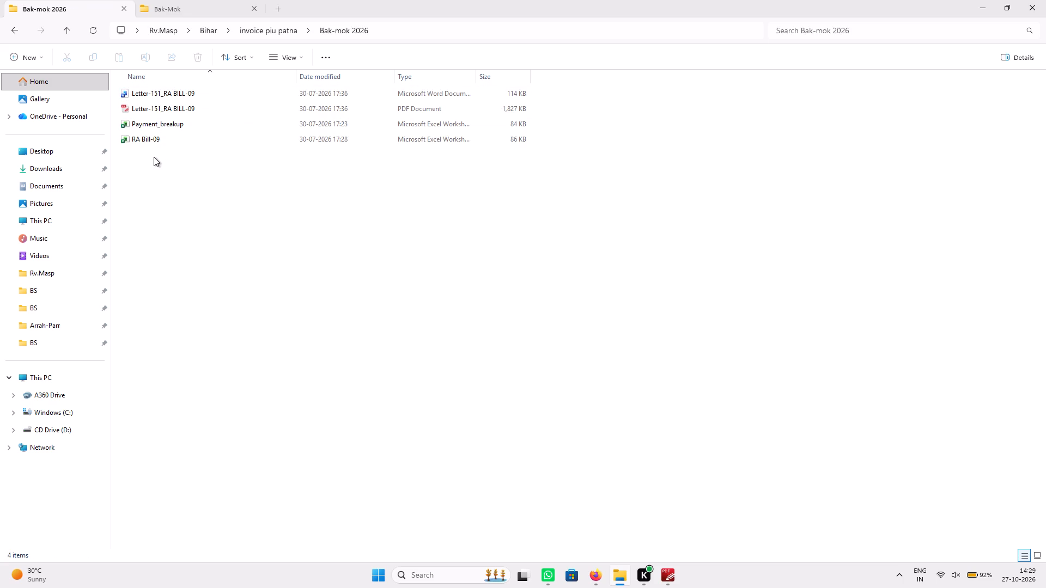
left_click(152, 137)
left_click(153, 127, "ctrl")
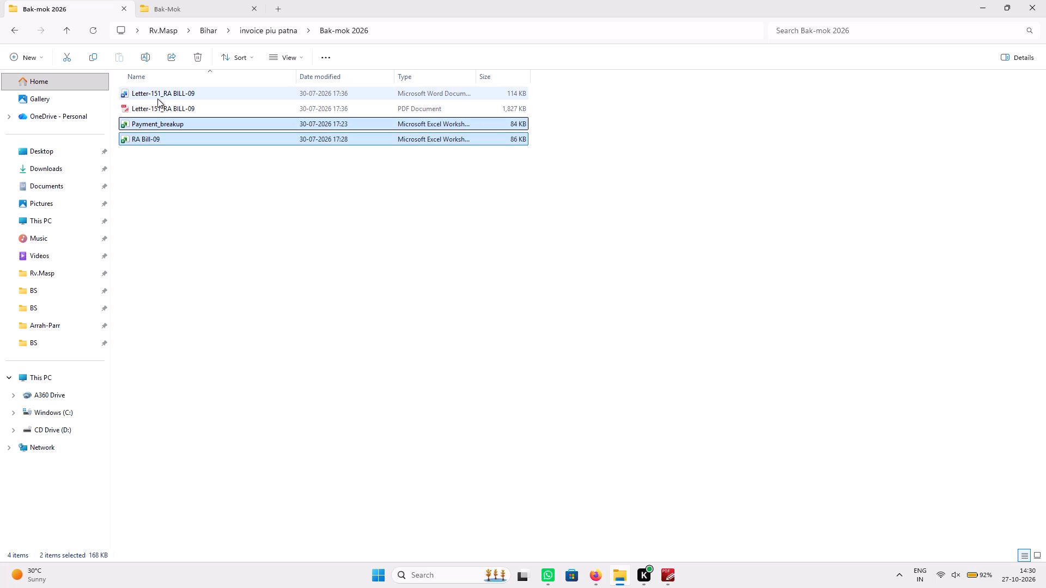
left_click(157, 98, "ctrl")
key("ctrl+c")
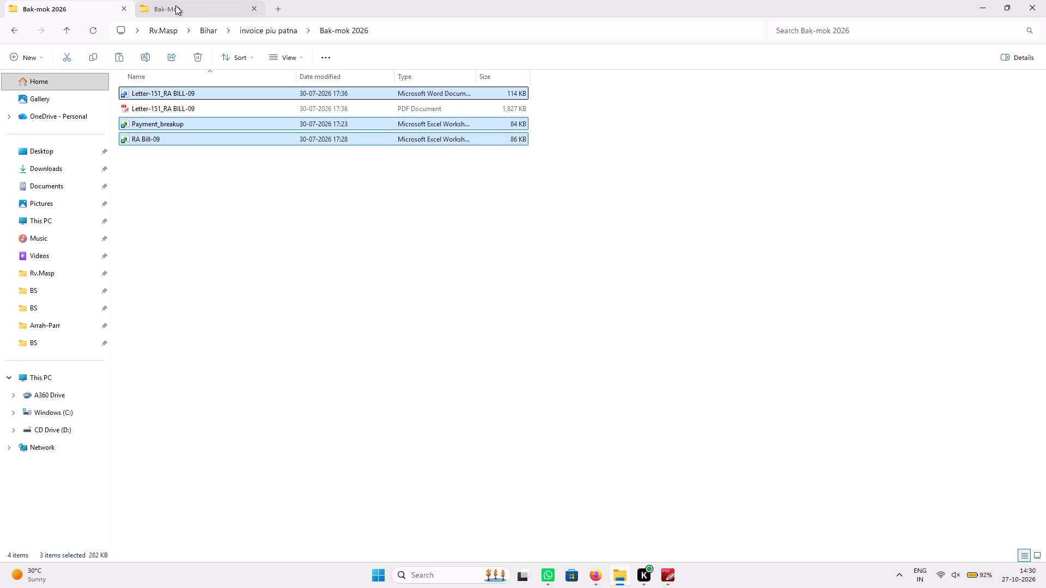
left_click(175, 5)
left_click(259, 199)
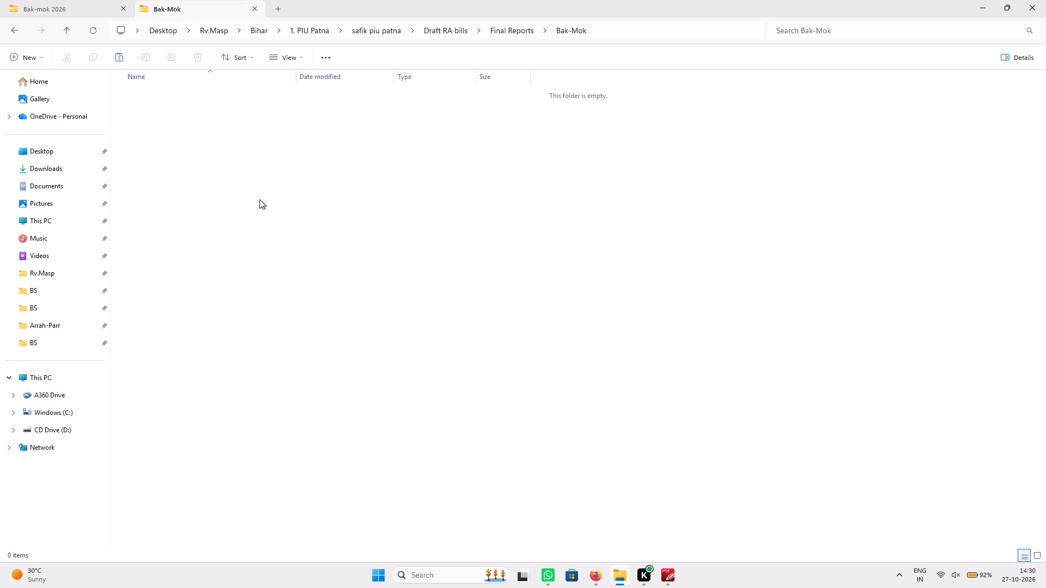
key("ctrl+v")
left_click(246, 207)
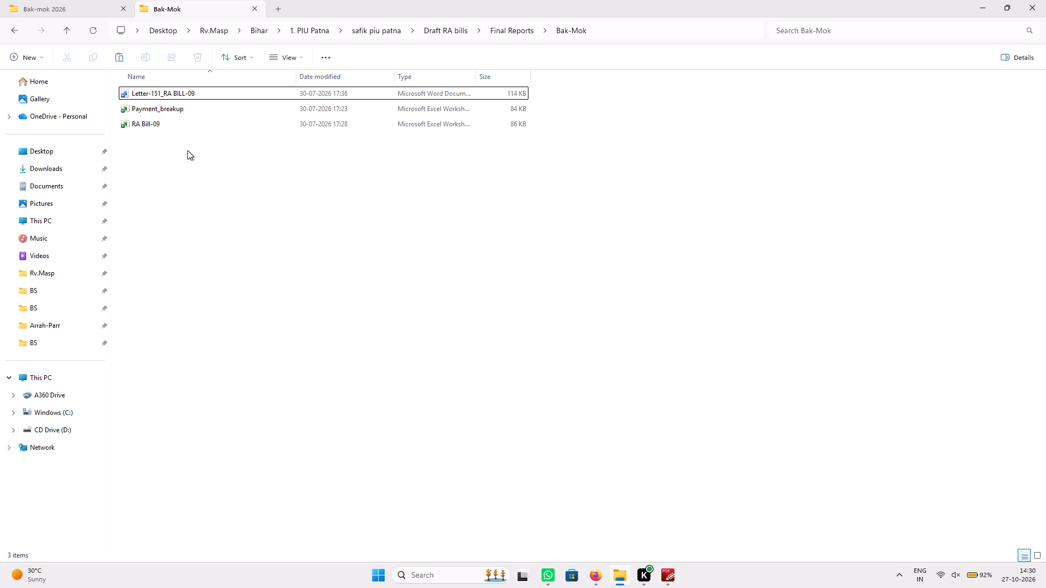
Open the copied Letter-151_RA BILL-09 Word document and set the letter date to 27.10.2026.
double_click(186, 89)
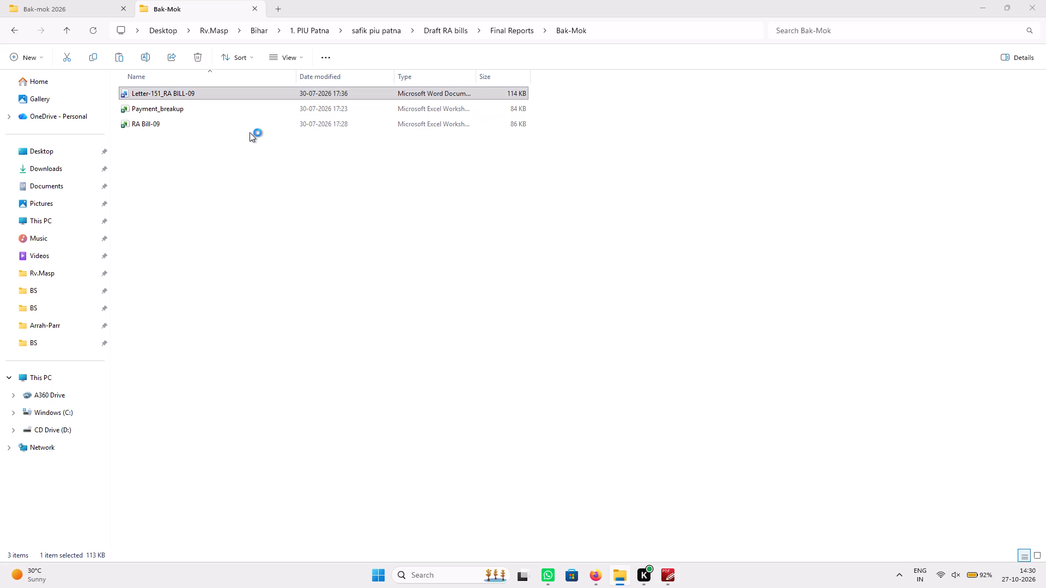
scroll(551, 245, "down", 1)
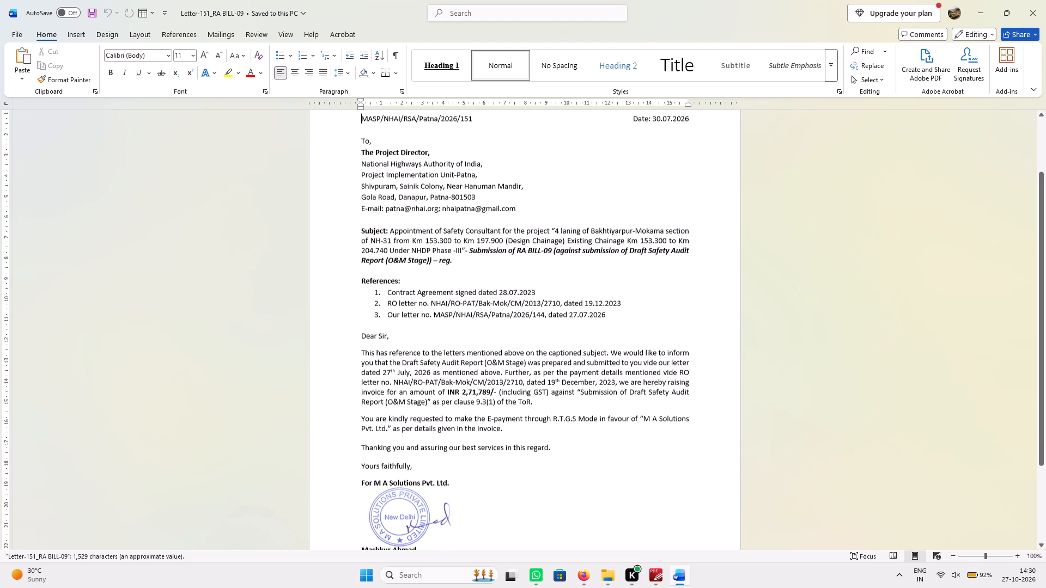
scroll(551, 245, "up", 2)
left_click_drag(692, 197, 654, 197)
type("27.10.2026")
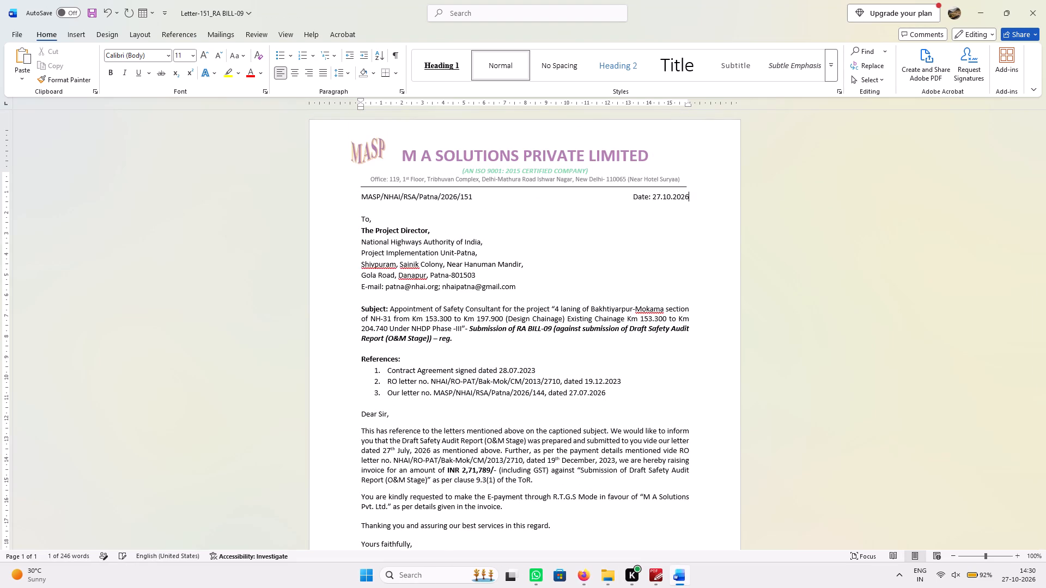
left_click(446, 203)
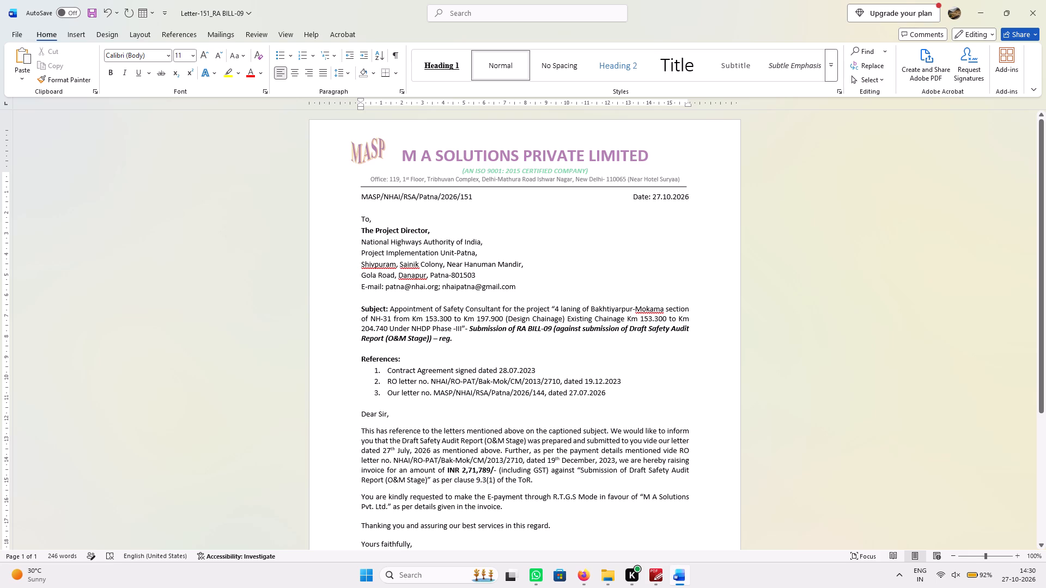
Change the letter's reference number to MASP/NHAI/RSA/Patna/2026/163.
left_click_drag(474, 199, 461, 200)
type("163")
left_click(515, 238)
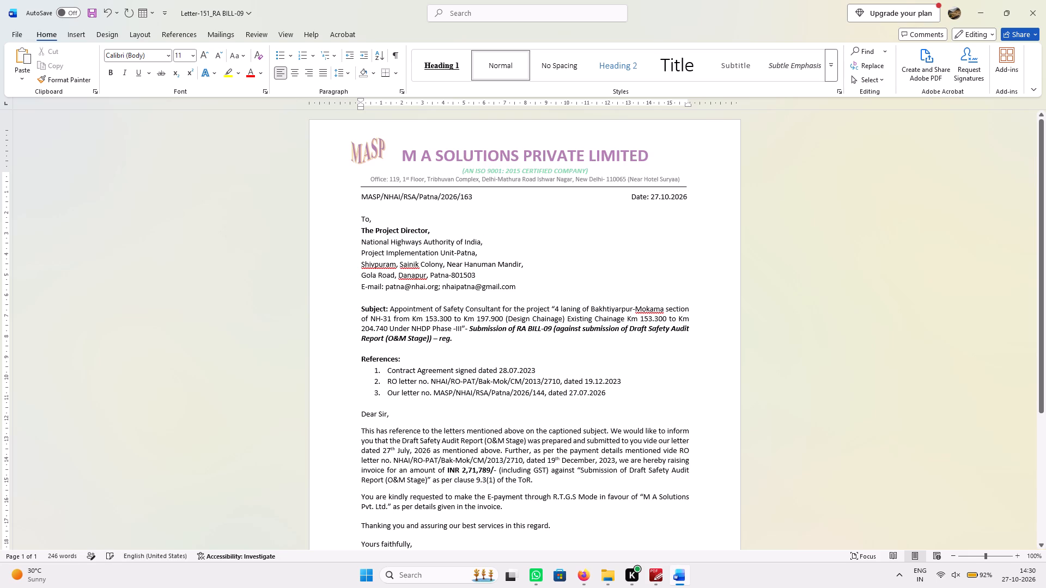
Correct the letter date to 26.10.2026.
left_click(658, 197)
key("BackSpace")
key("6")
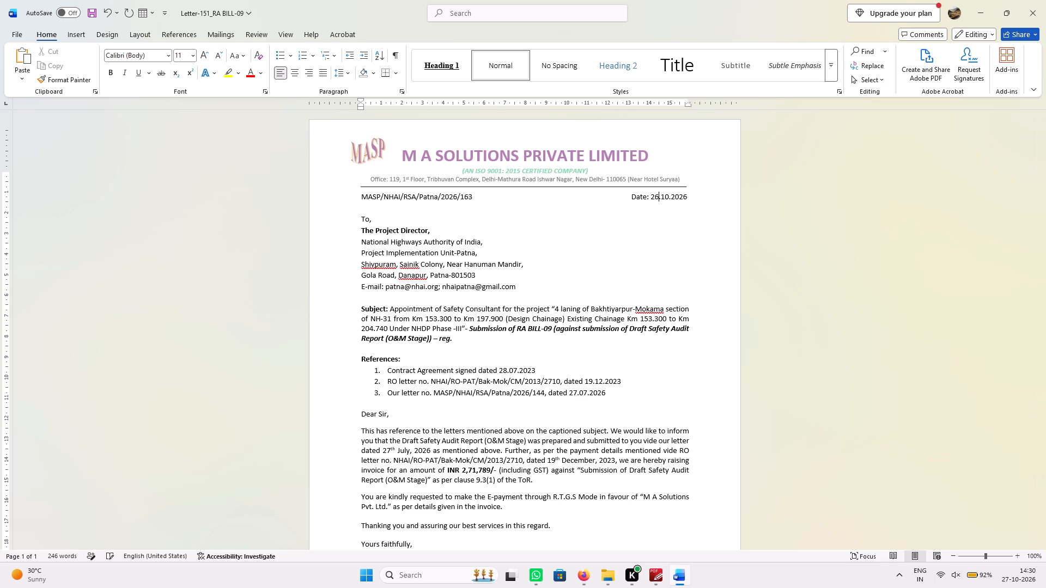
Change the bill number in the letter's subject to RA BILL-10.
left_click(537, 253)
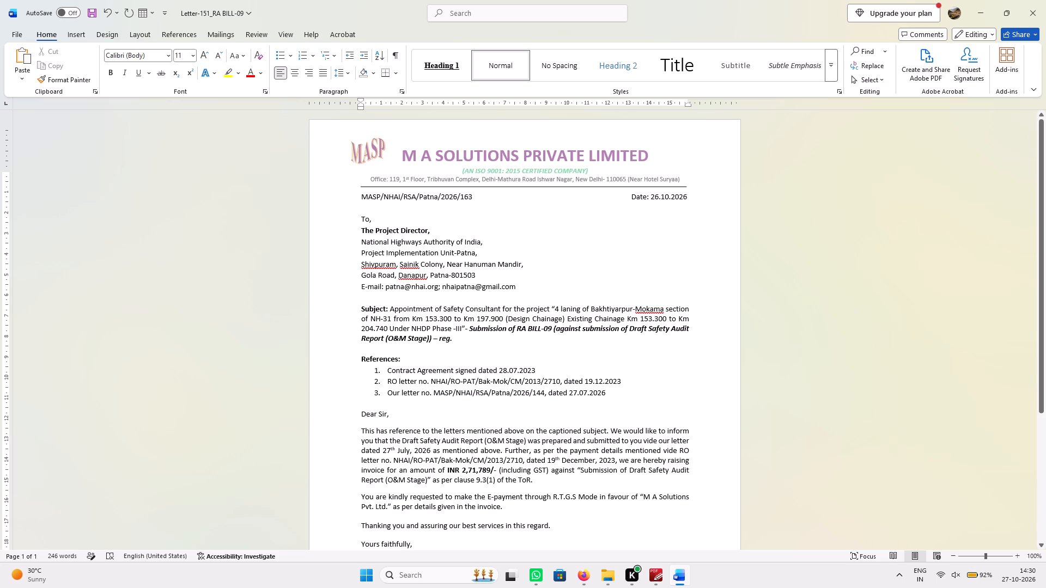
left_click(552, 331)
key("BackSpace")
key("BackSpace")
type("10")
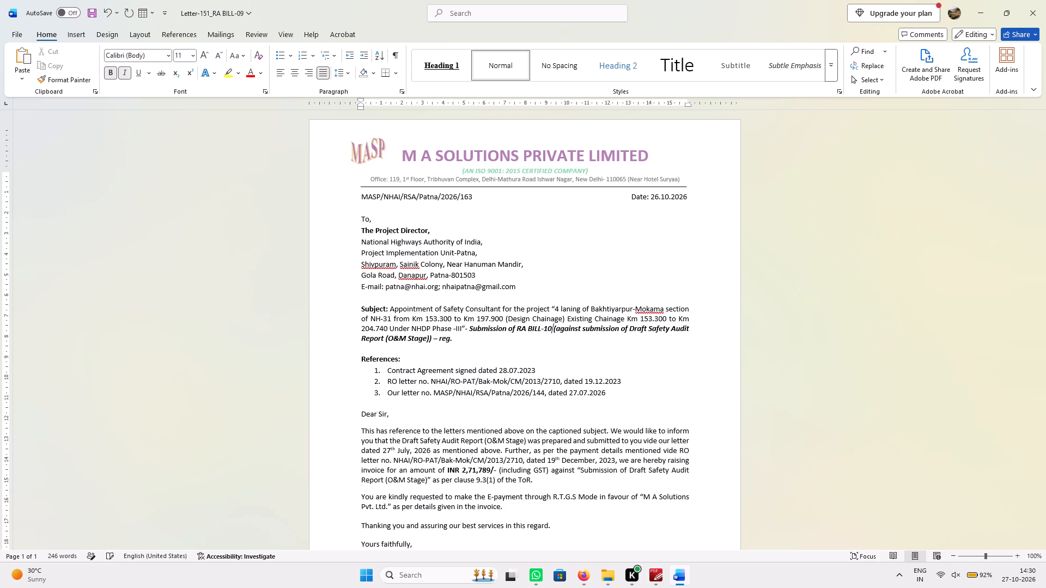
left_click(525, 373)
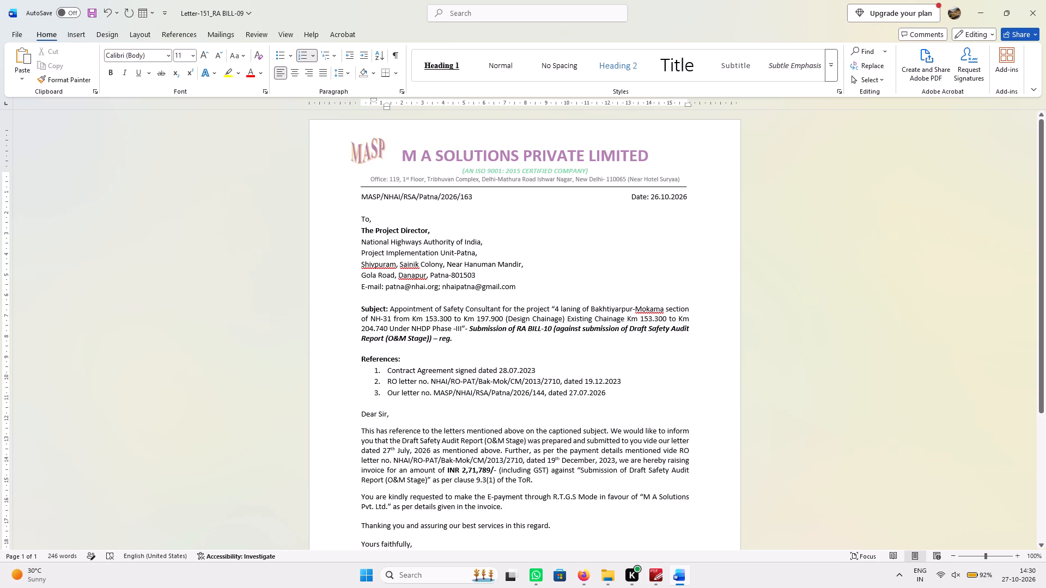
Replace the word Draft with Final in the subject's Safety Audit Report wording.
left_click_drag(648, 327, 631, 330)
type("Final")
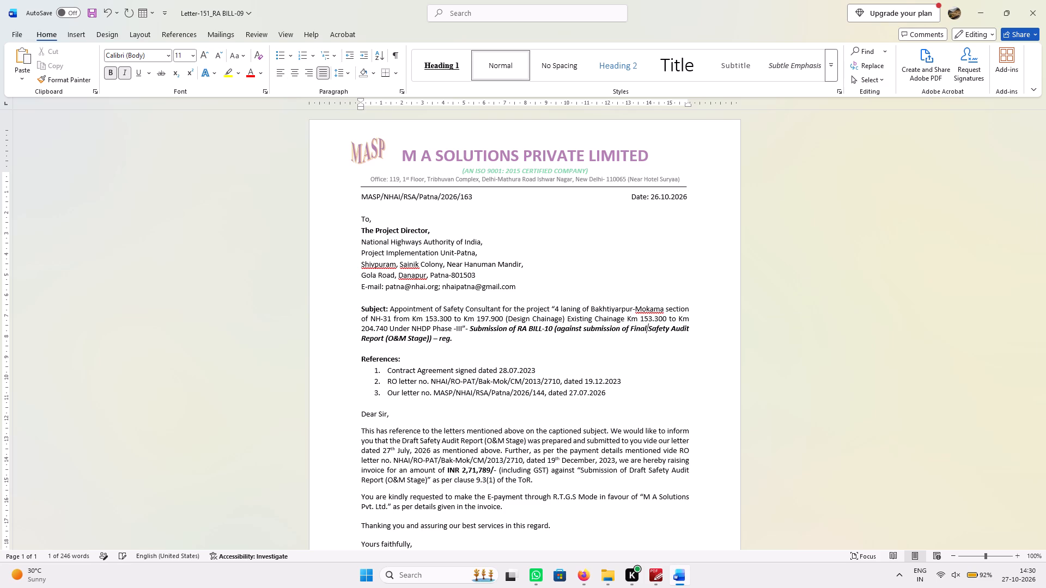
left_click(617, 343)
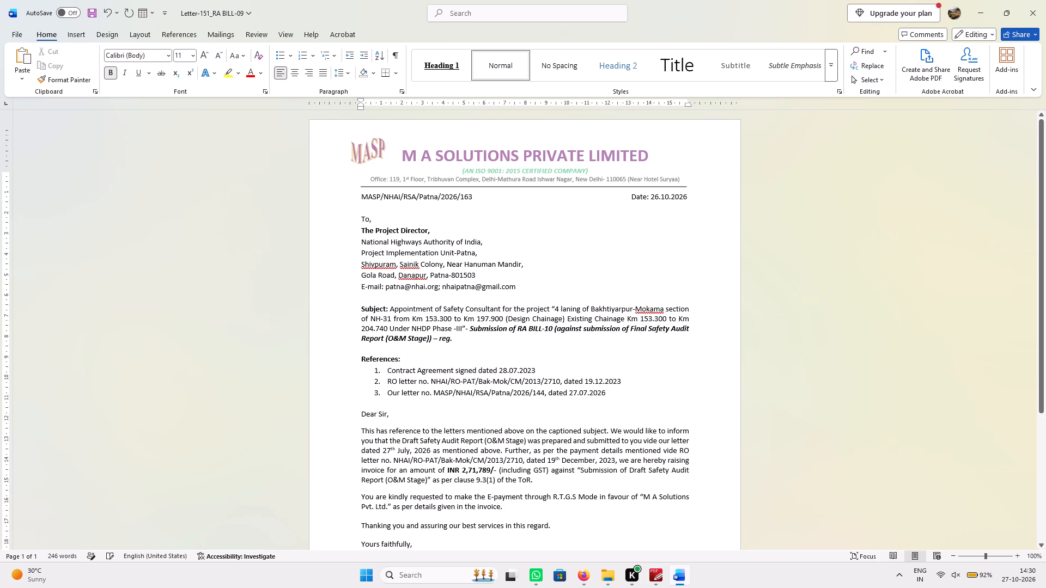
Proofread the letter's subject paragraph, checking the project description and the Final Safety Audit Report (O&M Stage) submission wording.
scroll(397, 322, "down", 1)
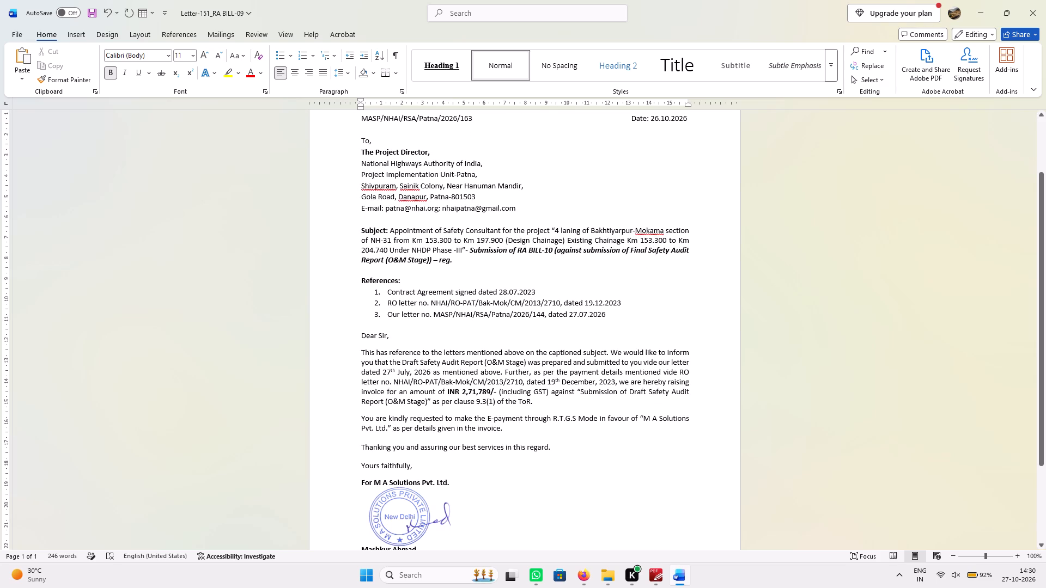
scroll(526, 363, "down", 1)
scroll(526, 363, "up", 2)
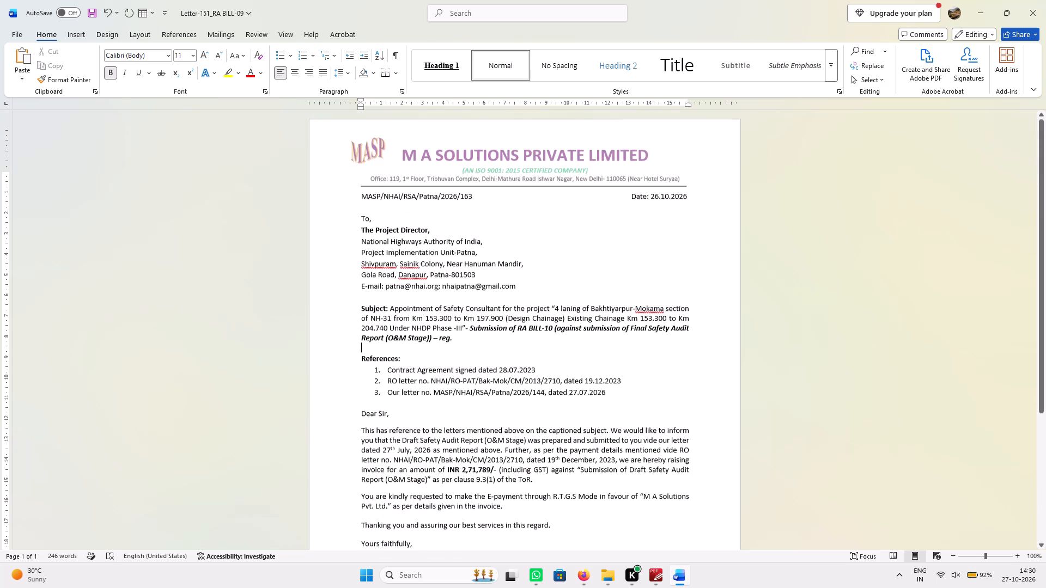
left_click(518, 310)
left_click(498, 320)
left_click(498, 324)
left_click(417, 336)
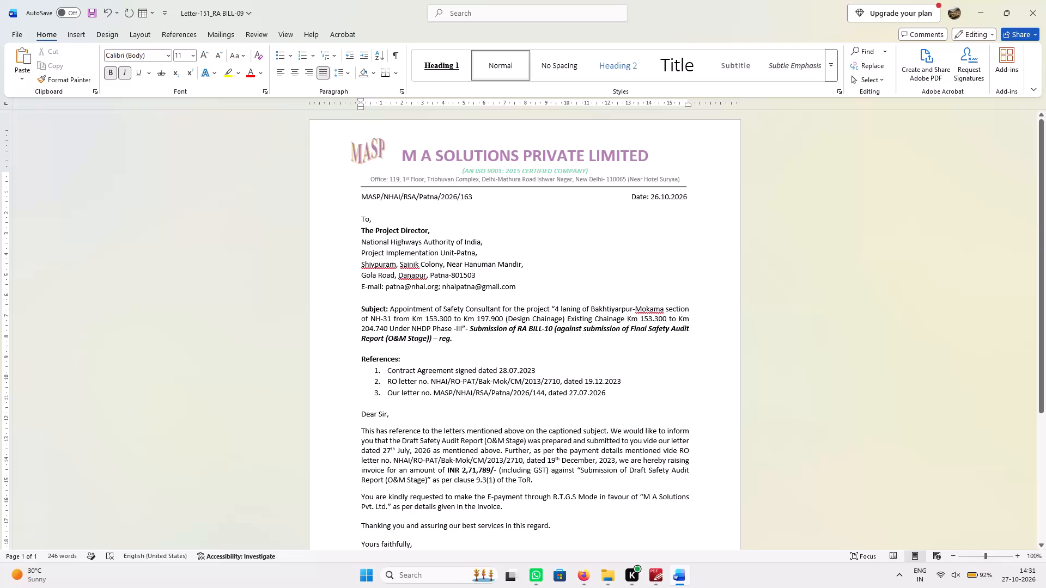
left_click(423, 329)
left_click(436, 317)
left_click(455, 310)
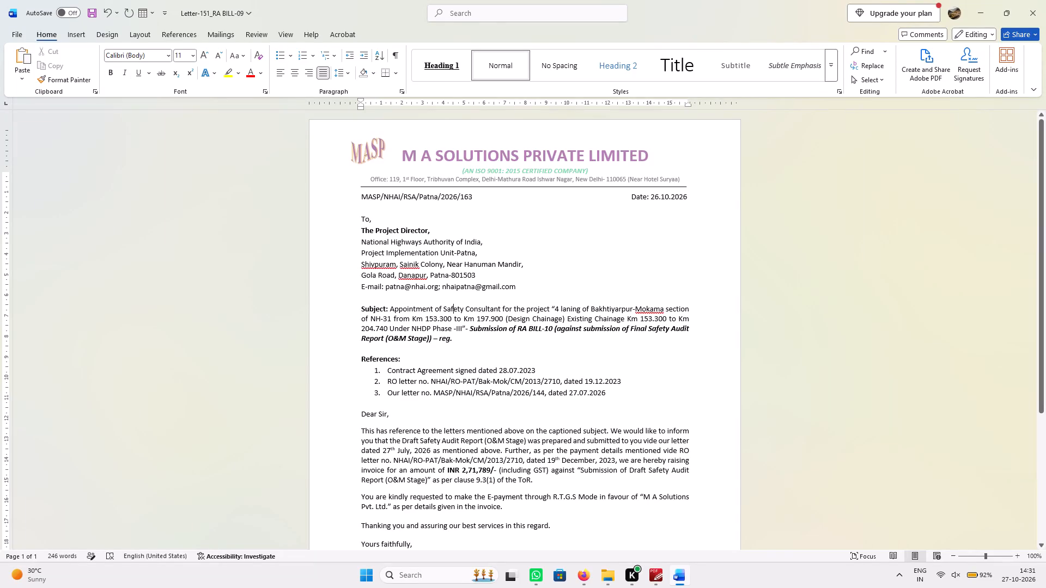
left_click(439, 322)
left_click(419, 329)
left_click(417, 340)
left_click(408, 309)
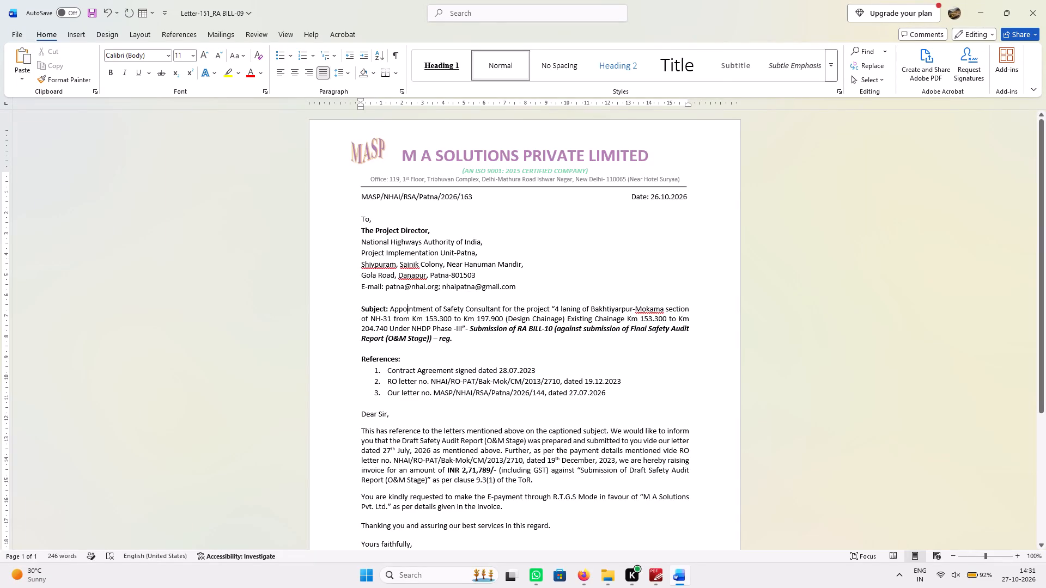
left_click(402, 318)
left_click(397, 329)
left_click_drag(398, 337, 416, 337)
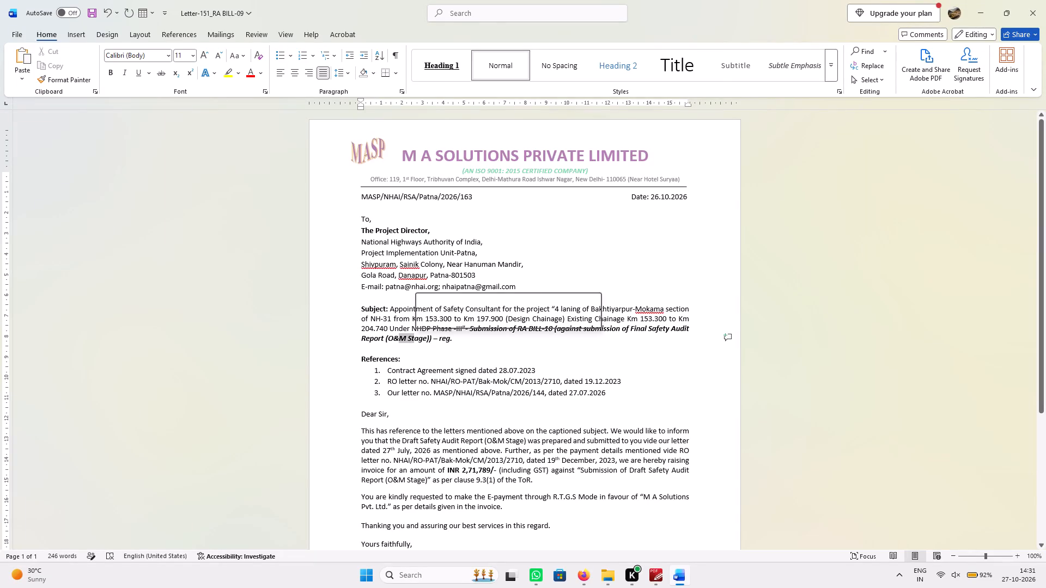
left_click(408, 338)
left_click_drag(397, 336, 416, 335)
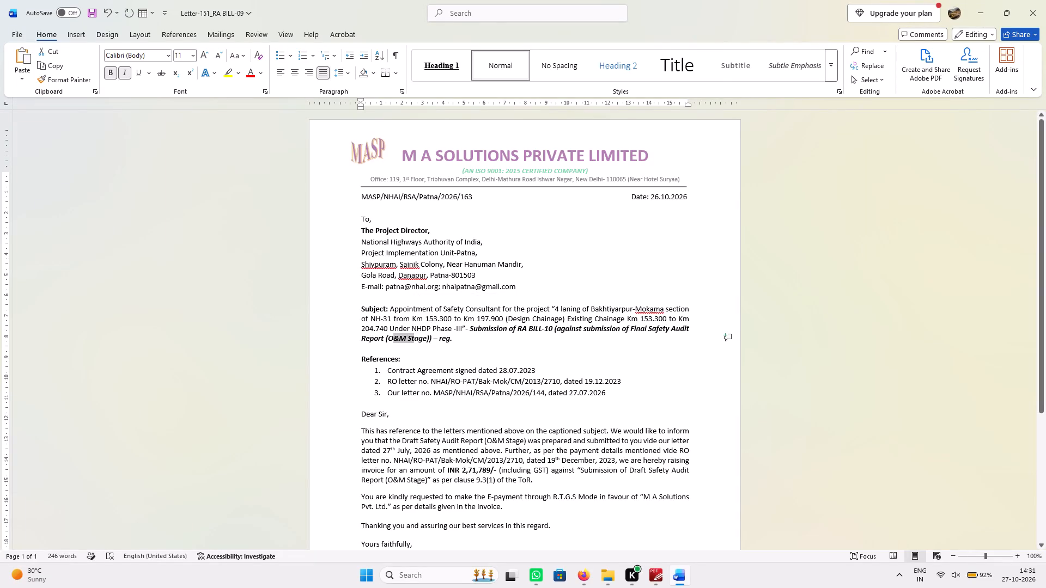
left_click(419, 341)
left_click_drag(423, 339, 394, 339)
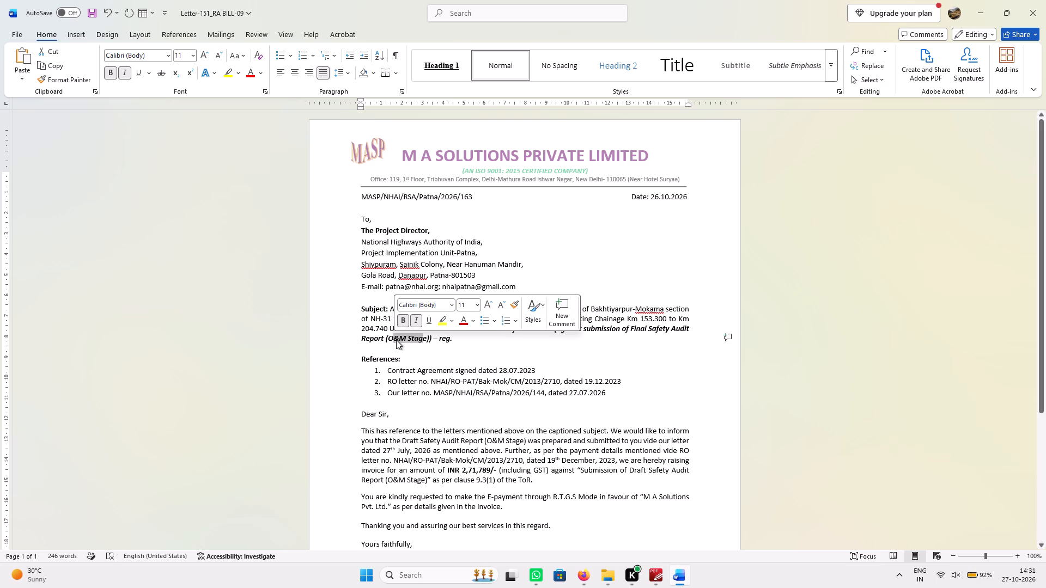
left_click_drag(598, 331, 639, 329)
left_click(597, 328)
left_click_drag(598, 328, 635, 328)
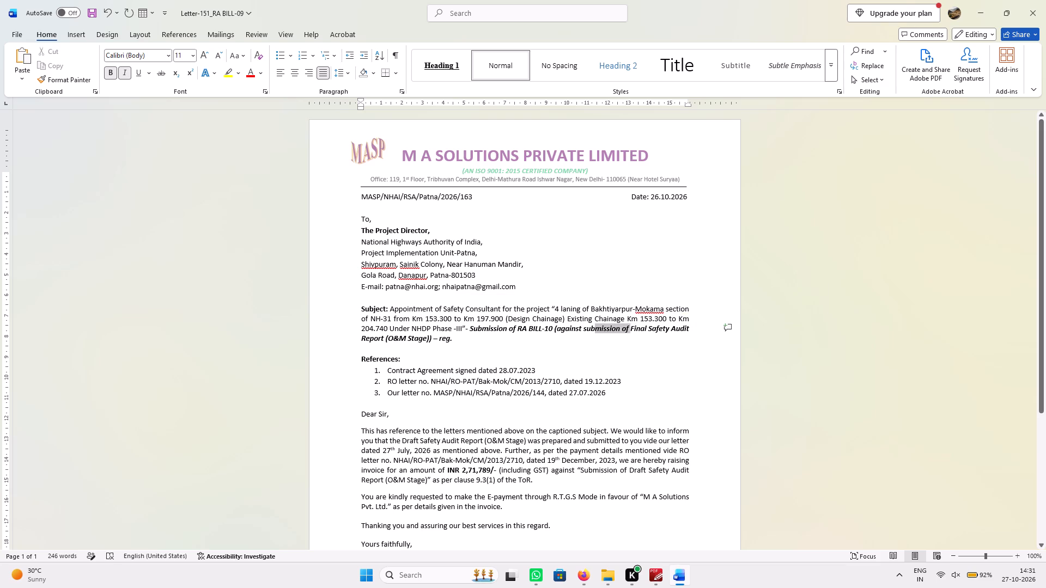
left_click_drag(635, 328, 640, 328)
left_click(598, 329)
left_click_drag(597, 327, 619, 328)
left_click_drag(619, 328, 643, 328)
left_click(638, 329)
left_click_drag(643, 329, 593, 330)
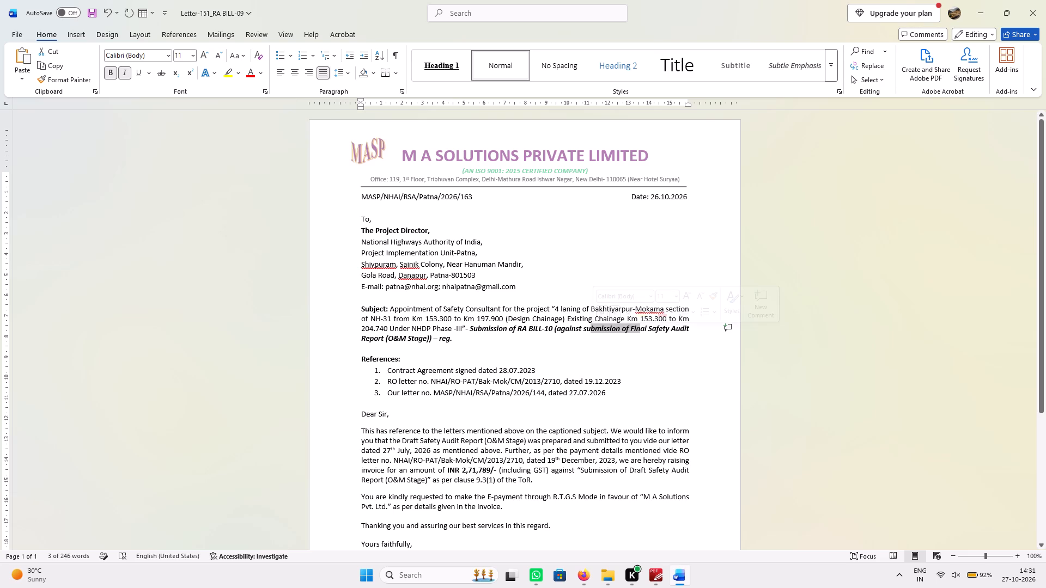
Proofread the three entries in the letter's References list, checking the agreement date, the RO letter number and the company's own letter number.
left_click_drag(430, 372, 466, 368)
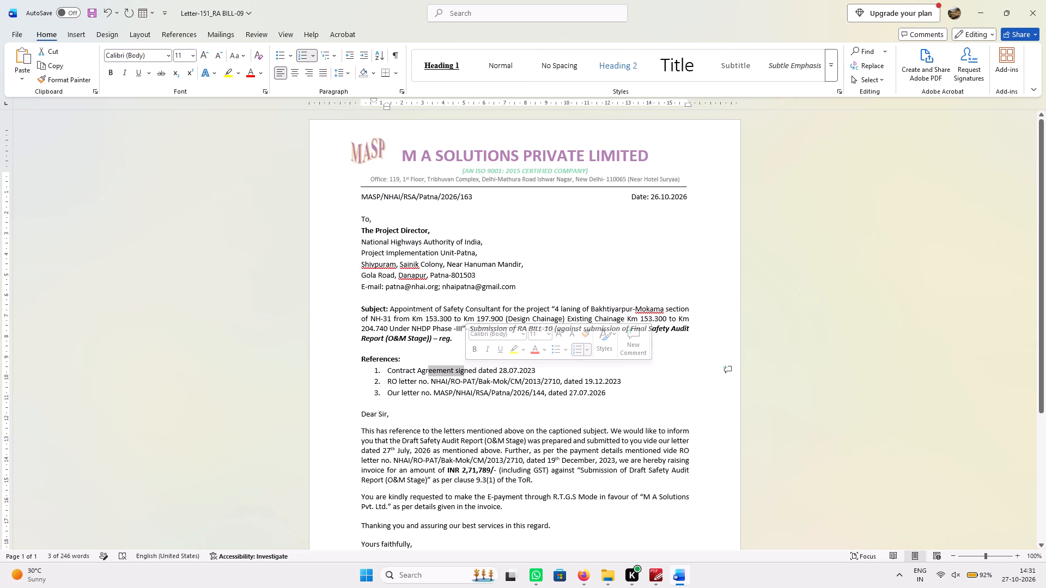
left_click_drag(440, 382, 485, 379)
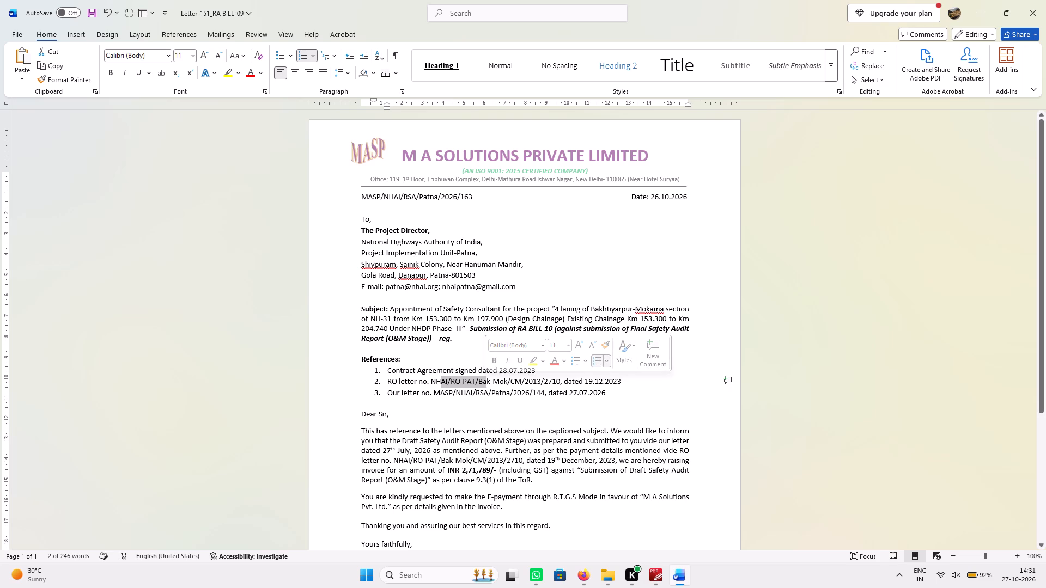
left_click_drag(463, 394, 501, 393)
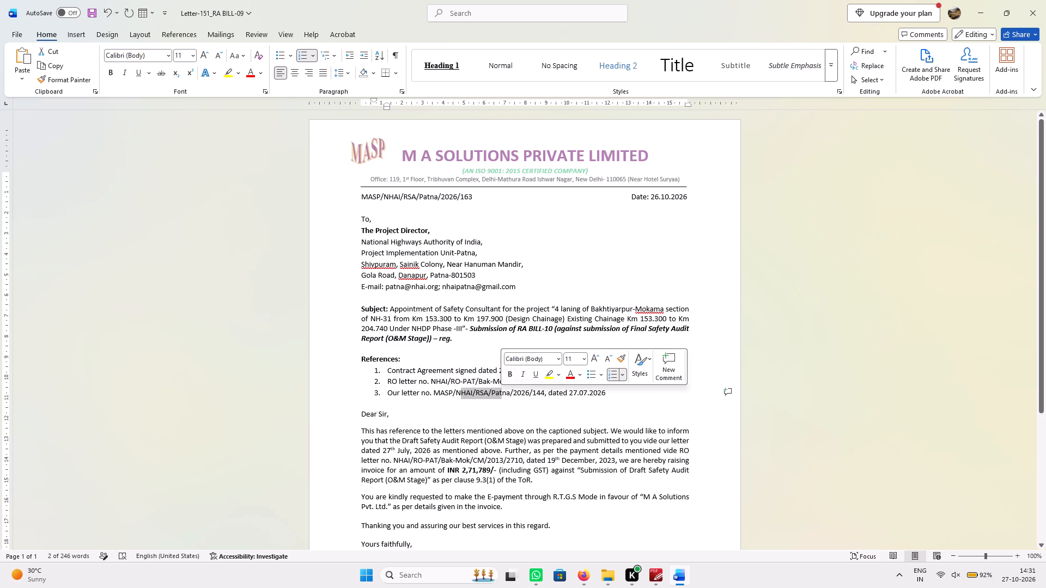
left_click(481, 393)
left_click_drag(465, 391, 487, 391)
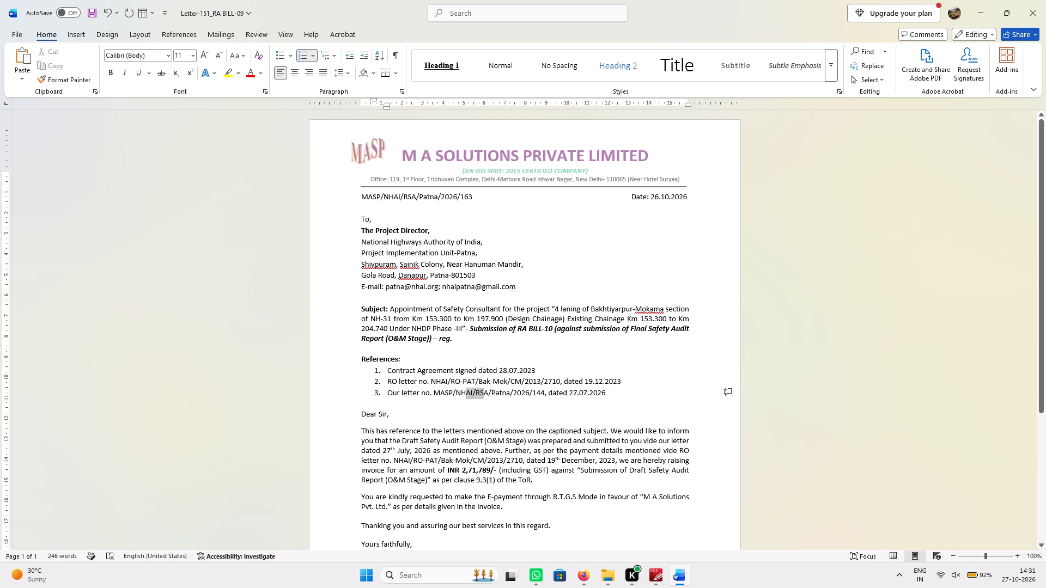
left_click_drag(487, 391, 502, 391)
left_click(494, 396)
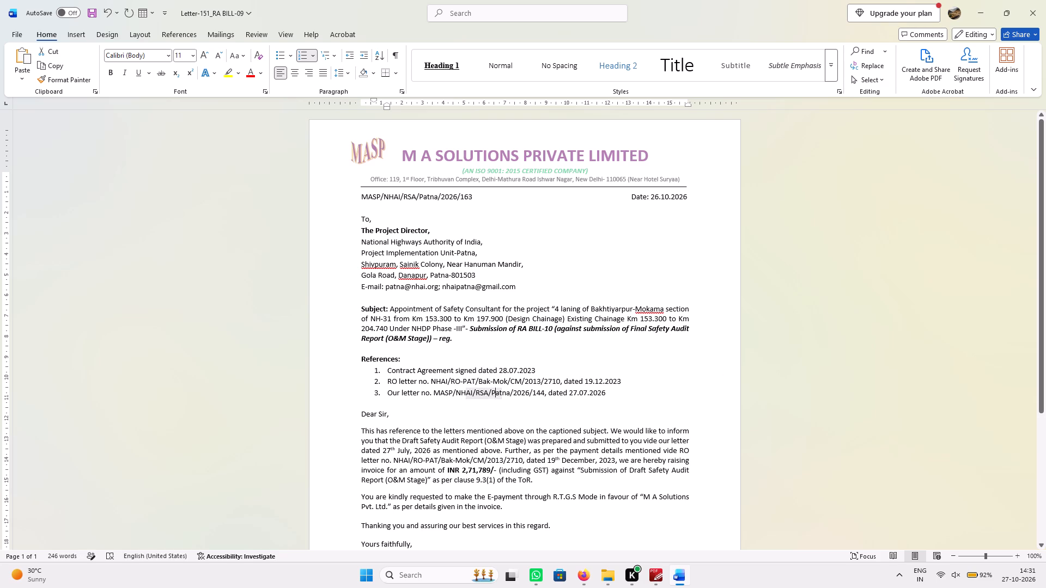
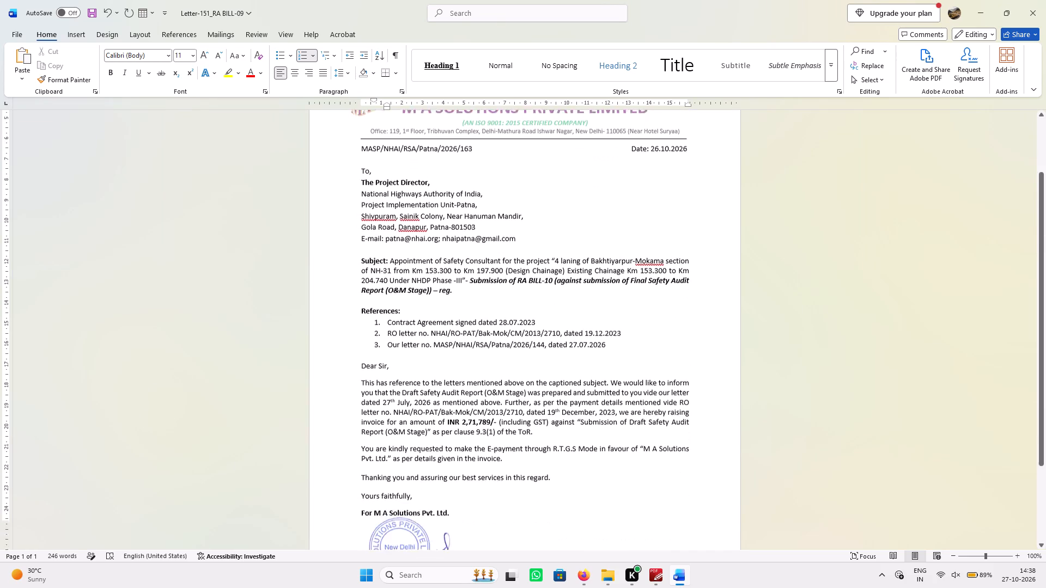
Review the letter's references, body paragraphs and closing for details that still need adapting to RA Bill-10.
scroll(529, 281, "down", 2)
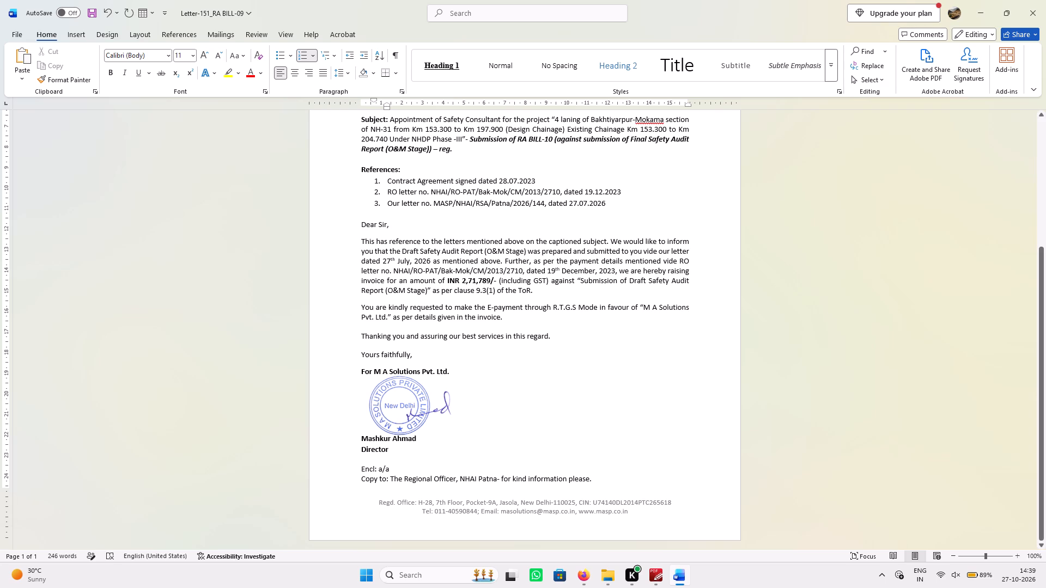
scroll(582, 194, "down", 4)
scroll(569, 201, "up", 4)
scroll(569, 201, "down", 2)
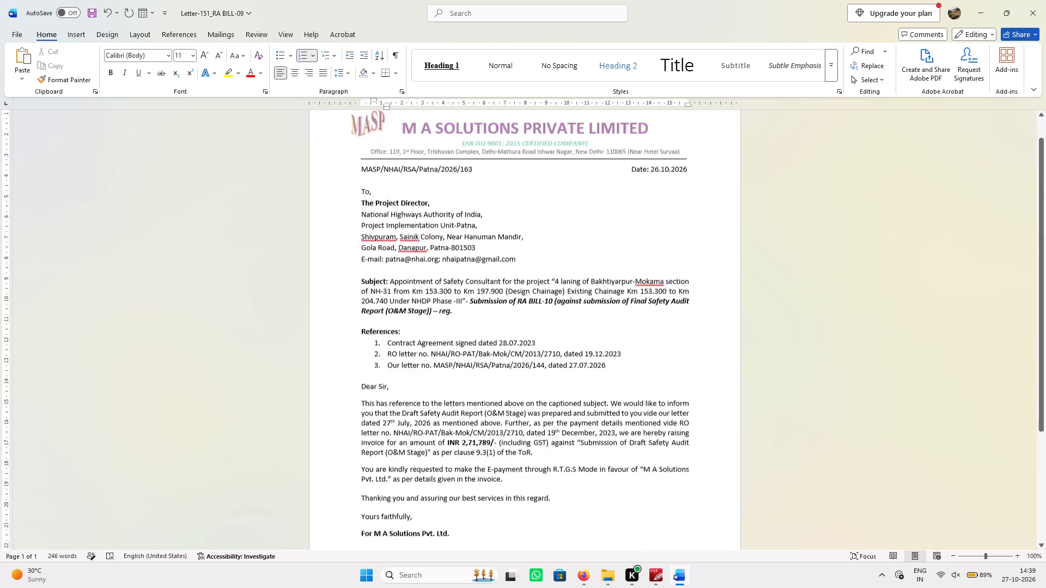
scroll(569, 201, "down", 3)
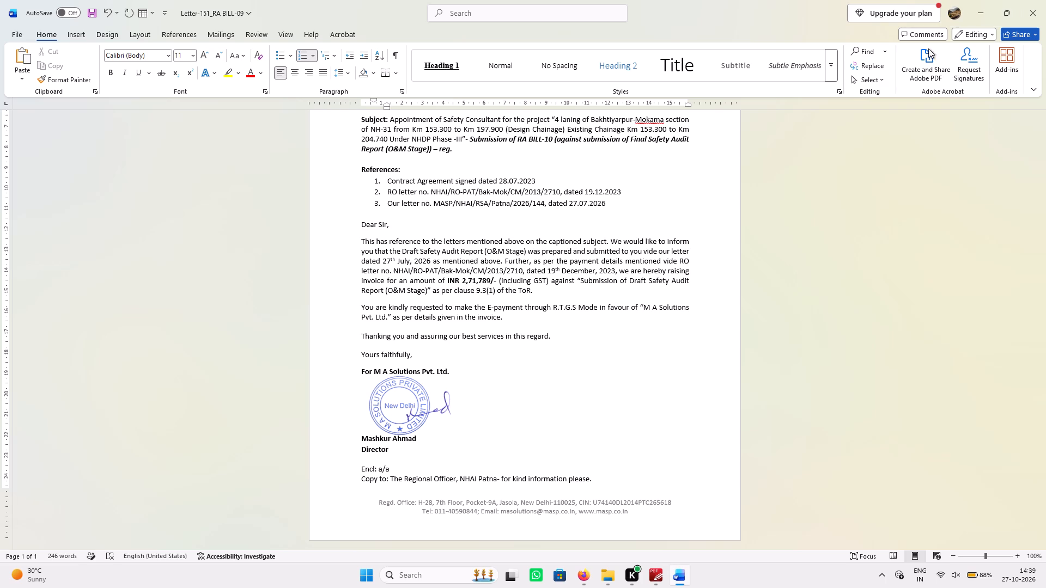
left_click_drag(494, 181, 491, 201)
left_click(491, 202)
left_click_drag(455, 181, 484, 204)
left_click(484, 204)
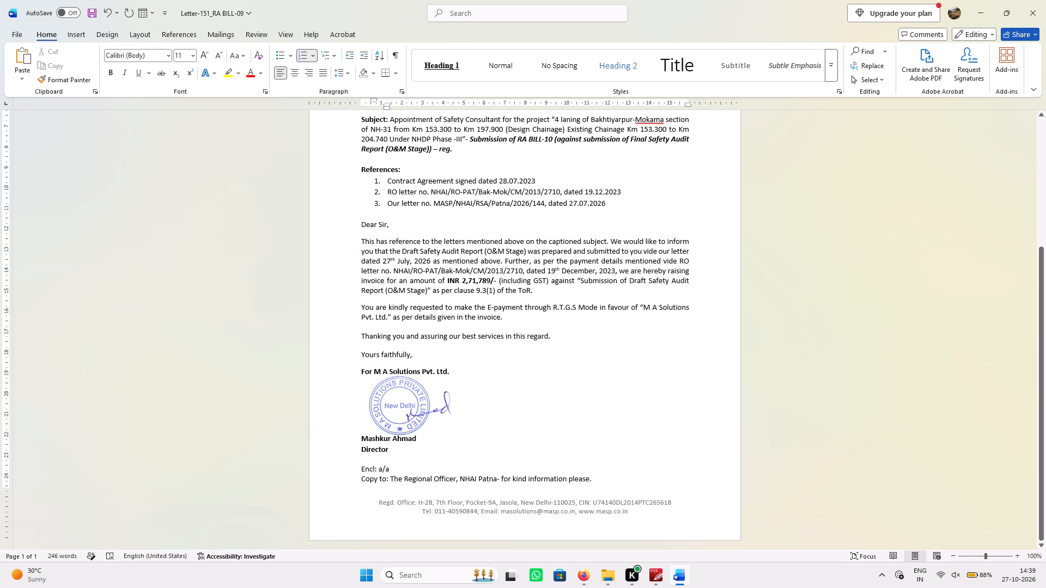
scroll(495, 299, "up", 4)
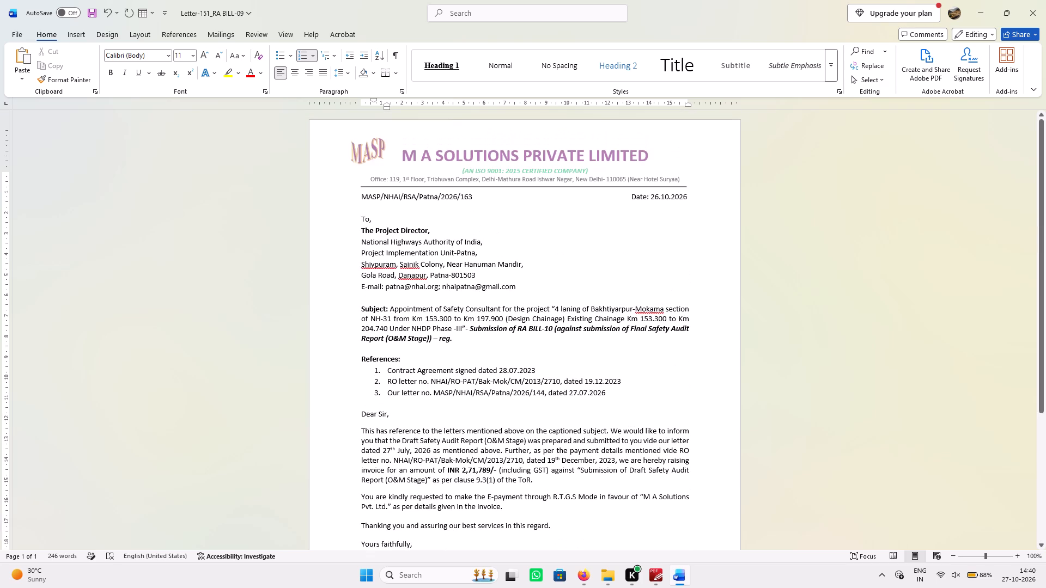
Change the ToR clause cited in the letter's body paragraph to 9.3(2).
scroll(617, 340, "down", 1)
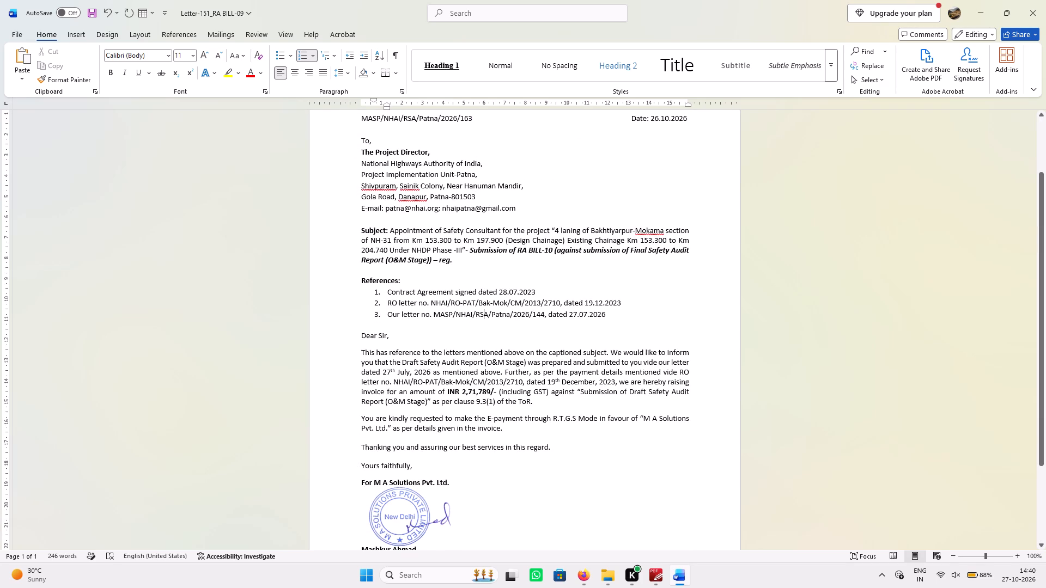
left_click(492, 403)
key("BackSpace")
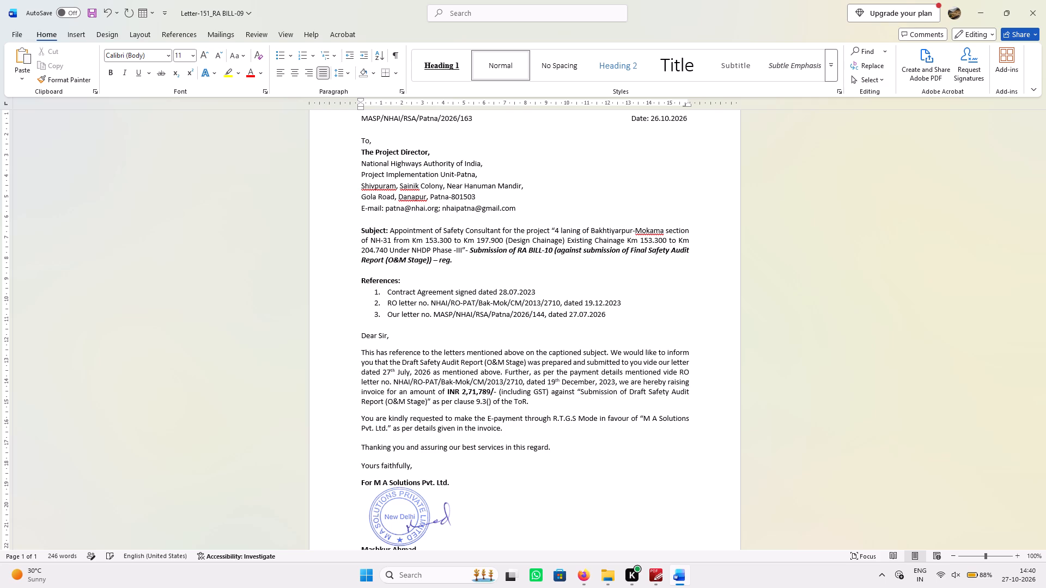
key("2")
left_click(481, 376)
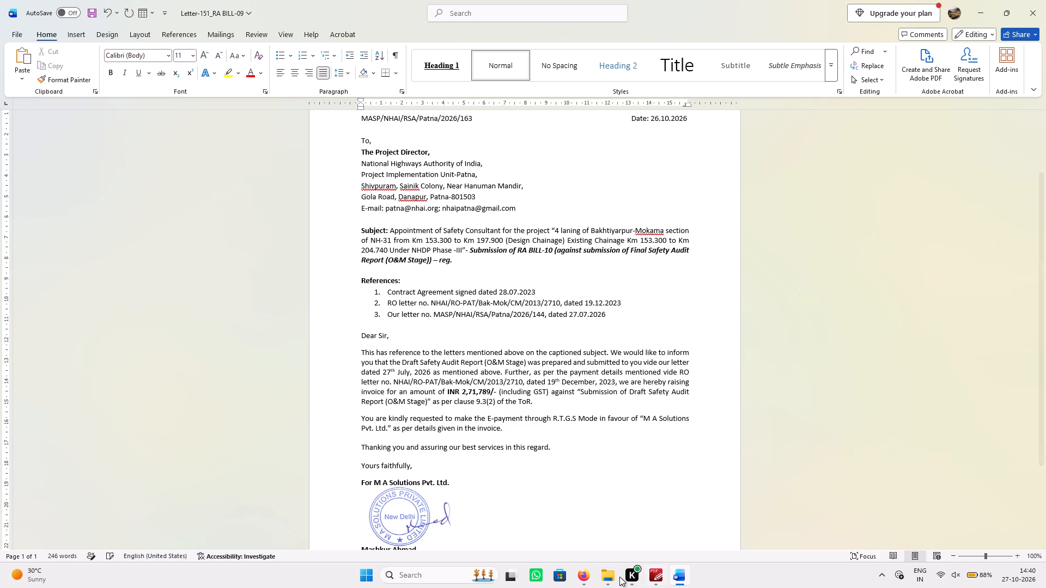
Open the Payment_breakup workbook from the Bak-Mok folder and set the claimed percentage for item 9.3 (1) to 0%.
left_click(610, 576)
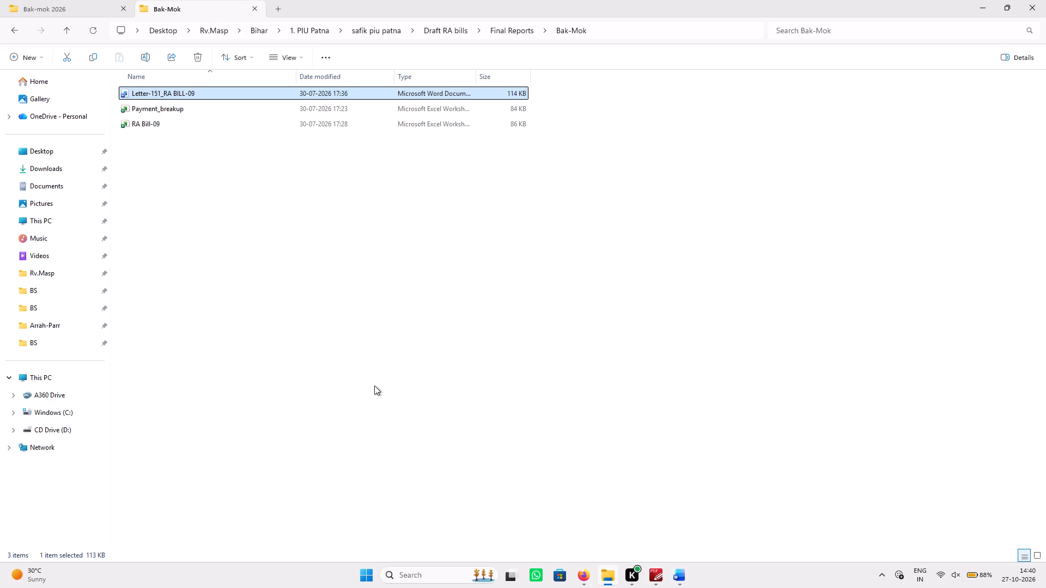
double_click(188, 109)
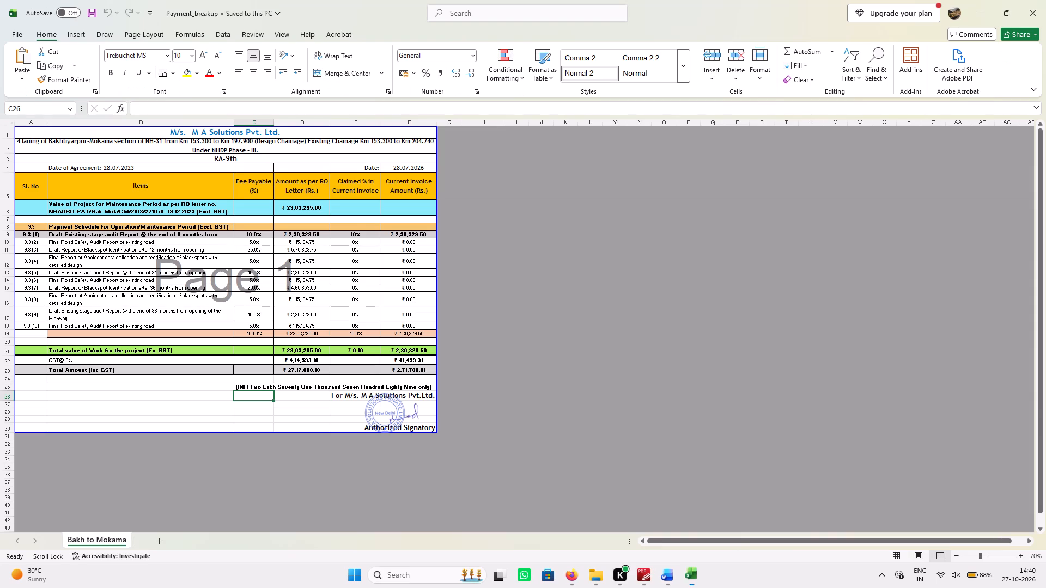
scroll(317, 240, "up", 1, "ctrl")
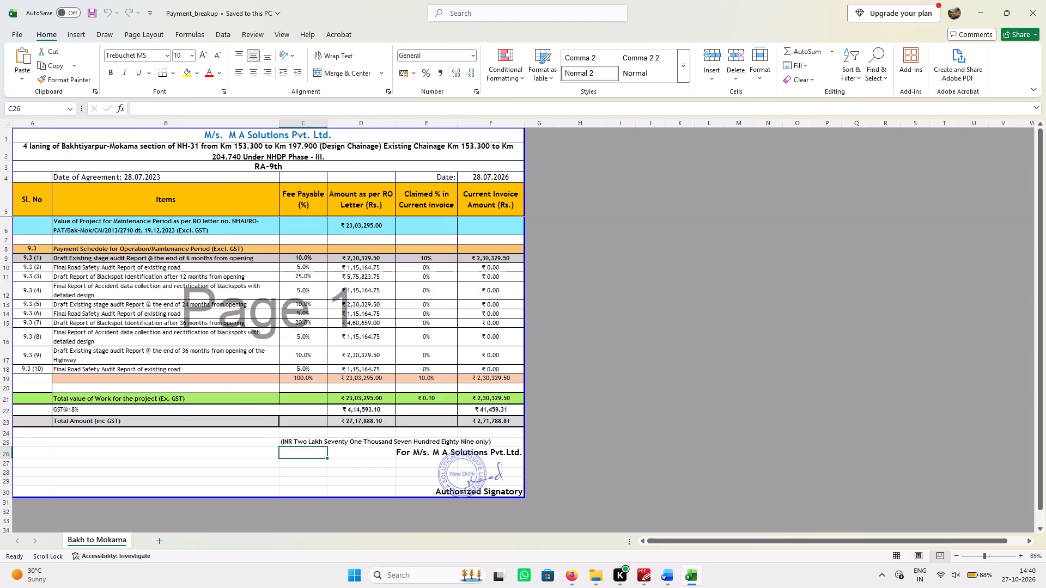
left_click(416, 260)
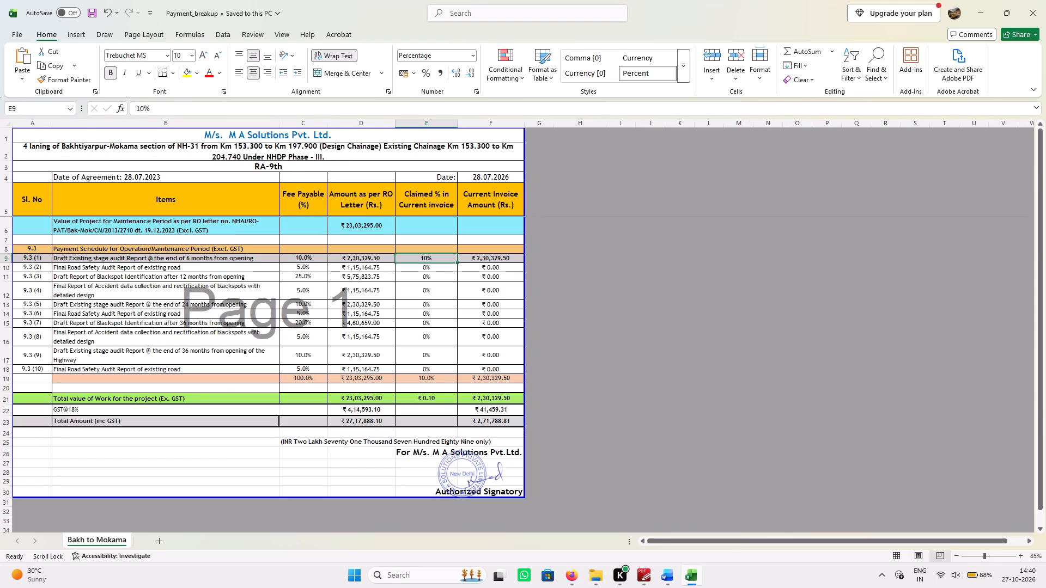
key("0")
Remove the bold formatting and fill colour from the whole item 9.3 (1) row.
left_click_drag(36, 256, 335, 261)
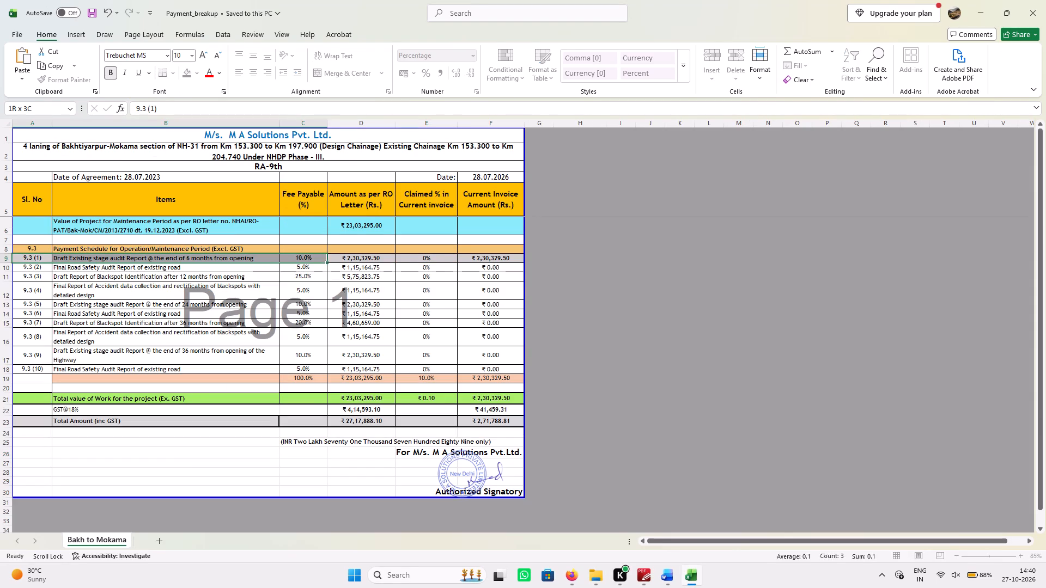
left_click_drag(335, 261, 465, 260)
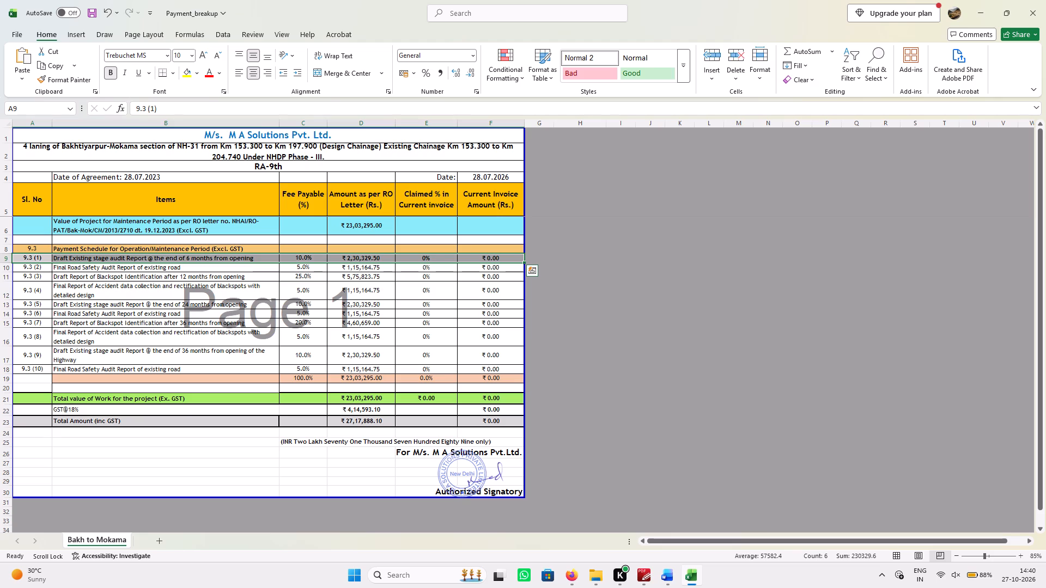
key("ctrl+b")
left_click(197, 79)
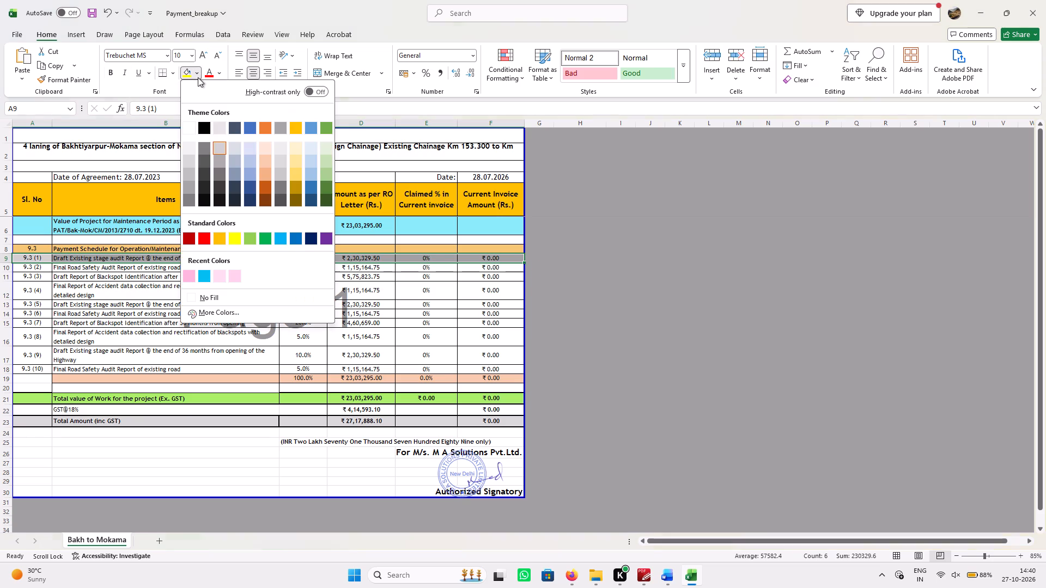
left_click(212, 298)
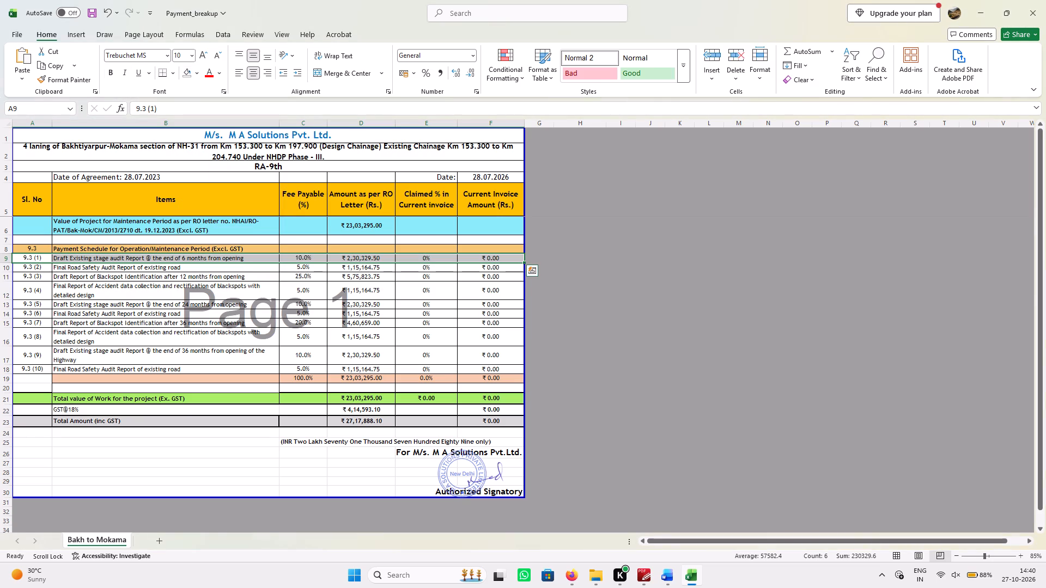
Set the claimed percentage for item 9.3 (2), Final Road Safety Audit Report, to 5%.
left_click(415, 269)
key("5")
left_click(430, 280)
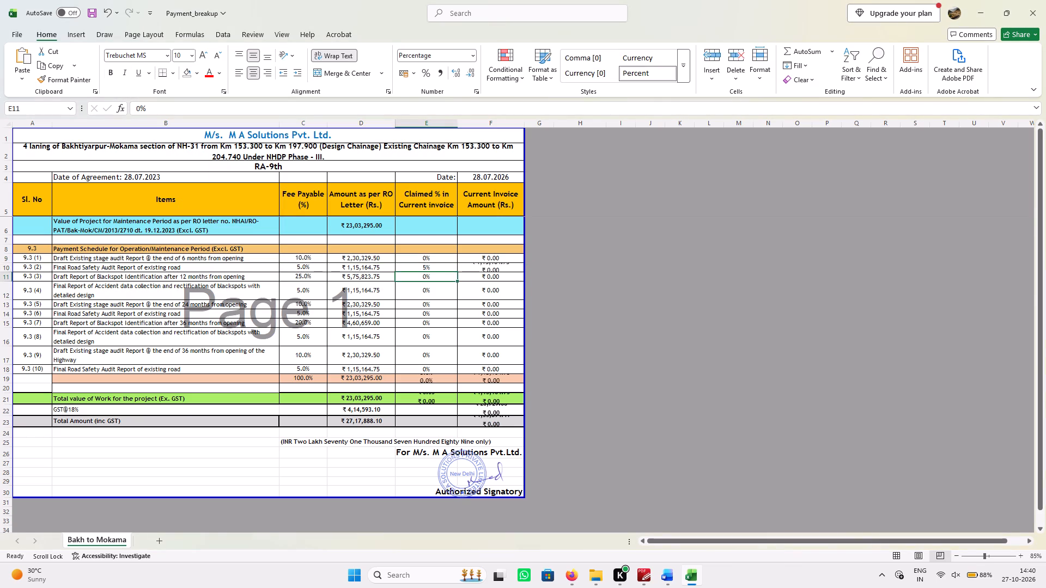
Highlight the item 9.3 (2) row with bold text and a light gold fill.
left_click_drag(480, 269, 37, 266)
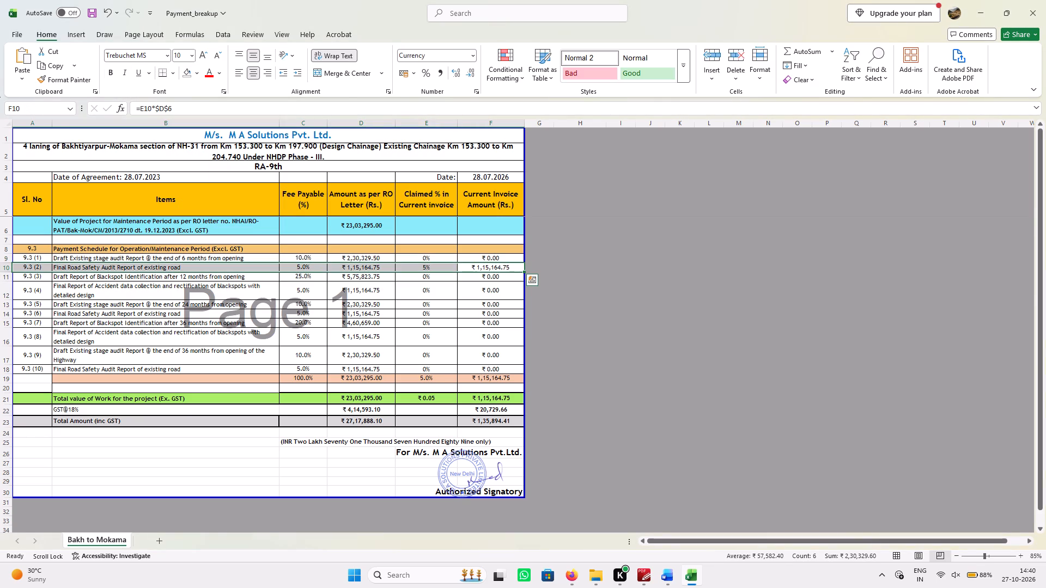
key("ctrl+b")
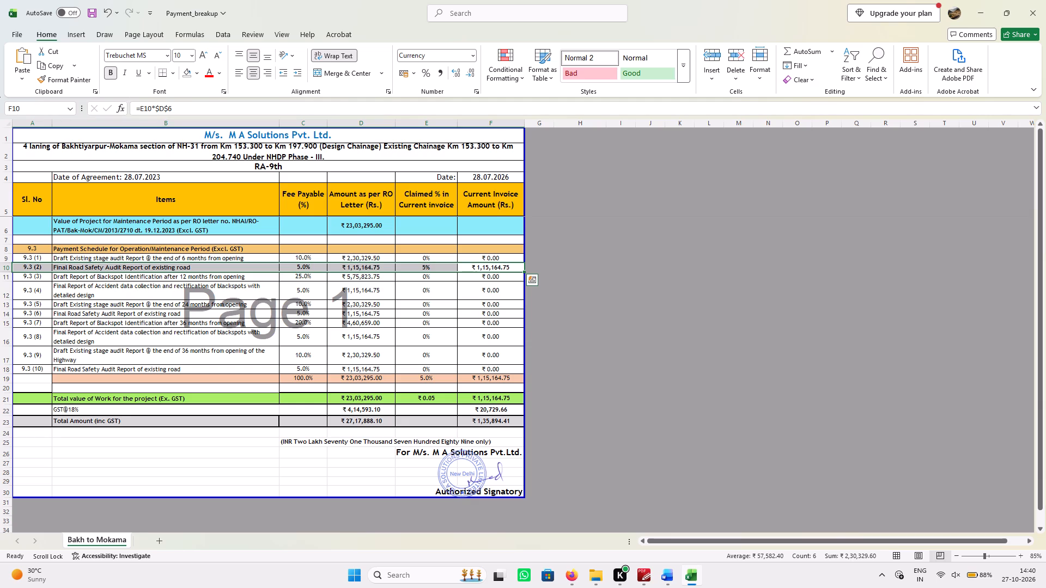
left_click(198, 73)
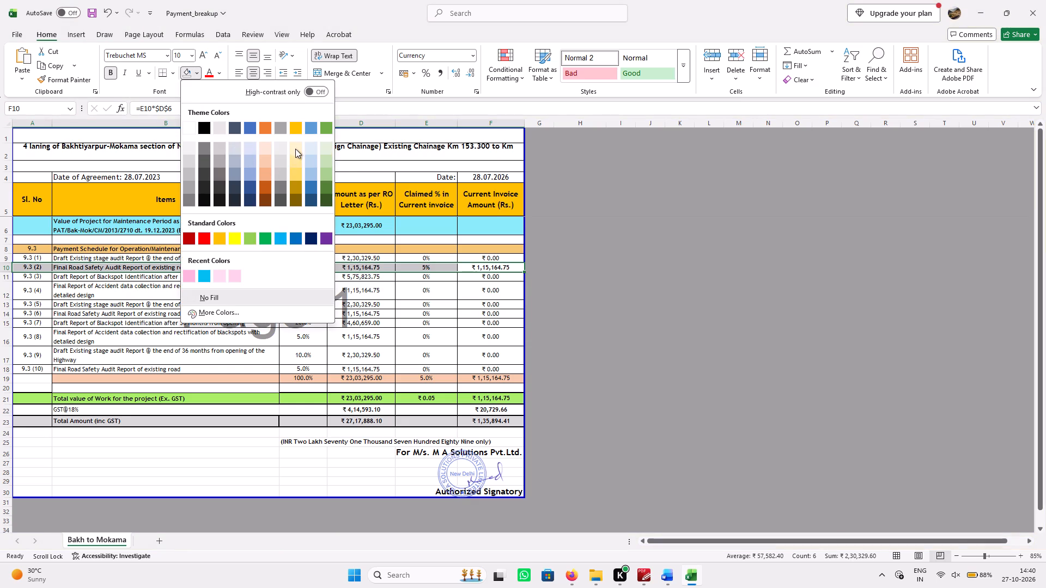
left_click(296, 147)
left_click(177, 316)
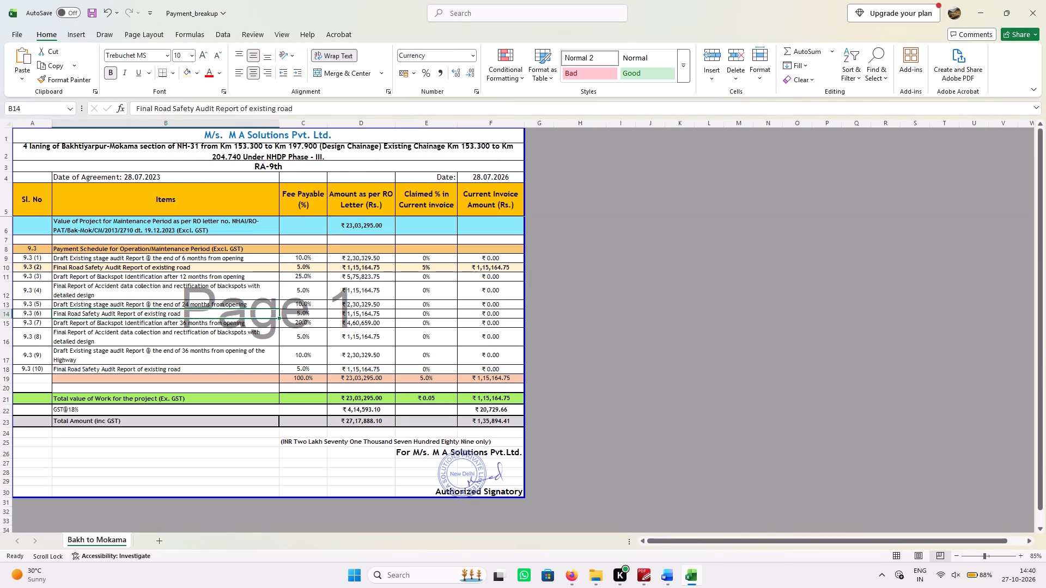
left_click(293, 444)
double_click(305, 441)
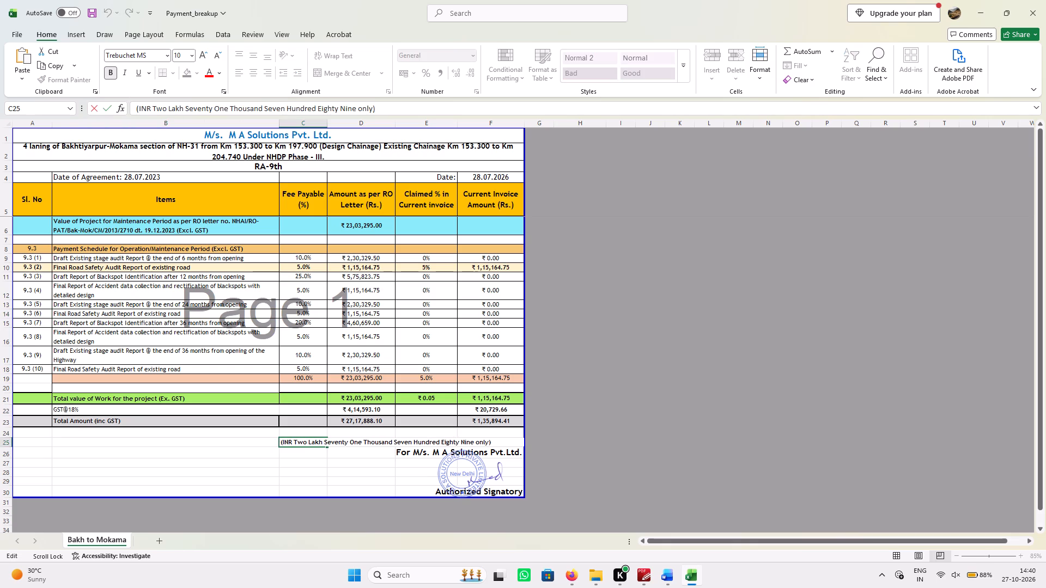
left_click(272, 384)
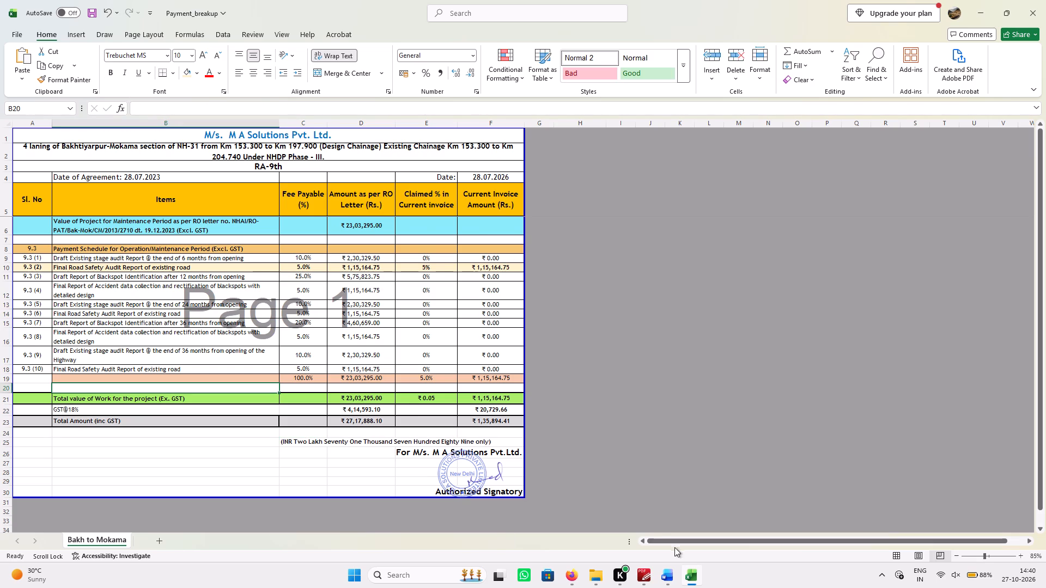
Switch to the letter in Word and set the invoice amount in the body paragraph to INR 1,35,894/-, matching the payment breakup.
left_click(670, 572)
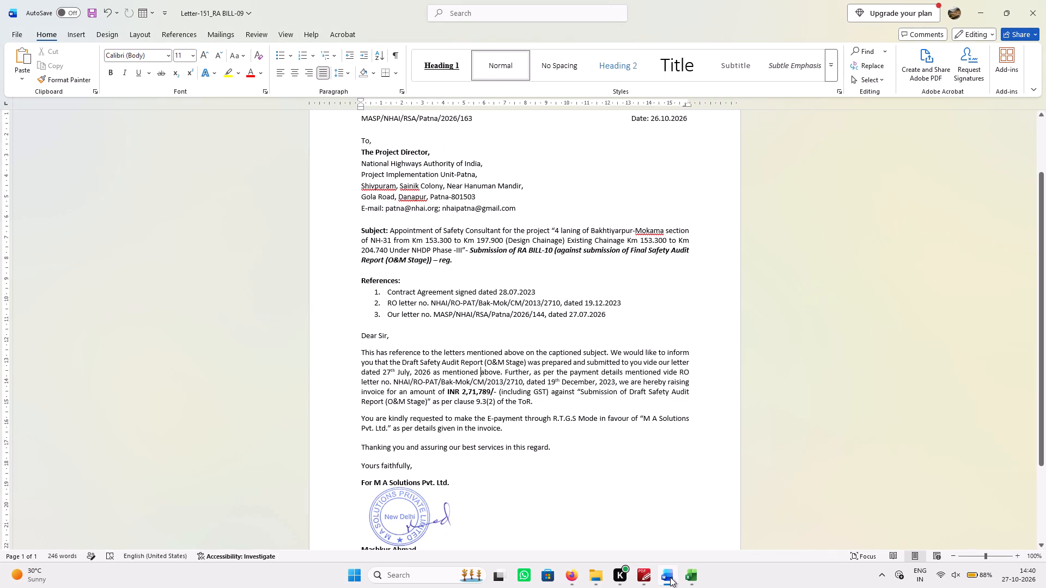
left_click(670, 577)
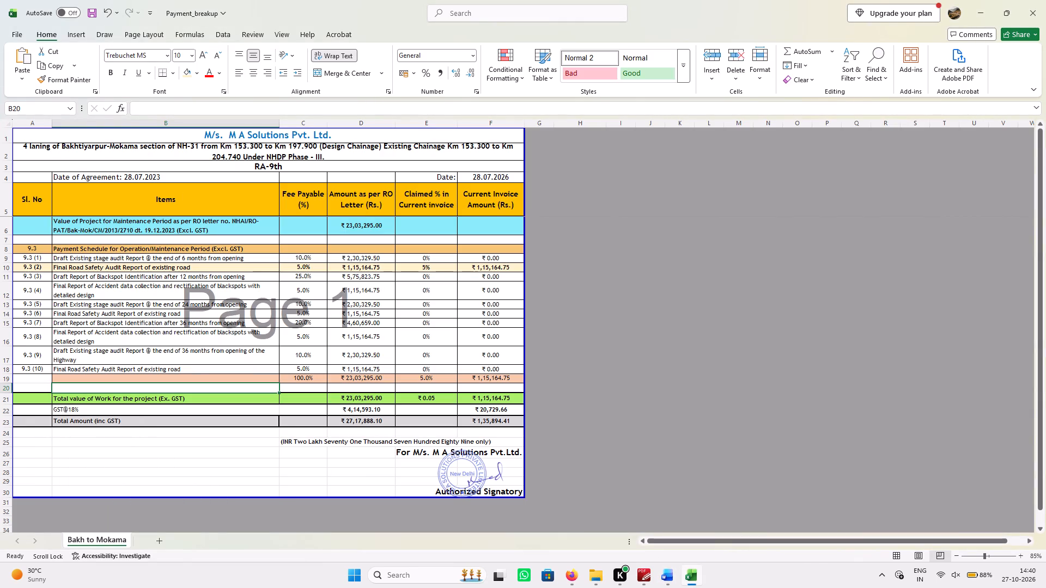
left_click(671, 577)
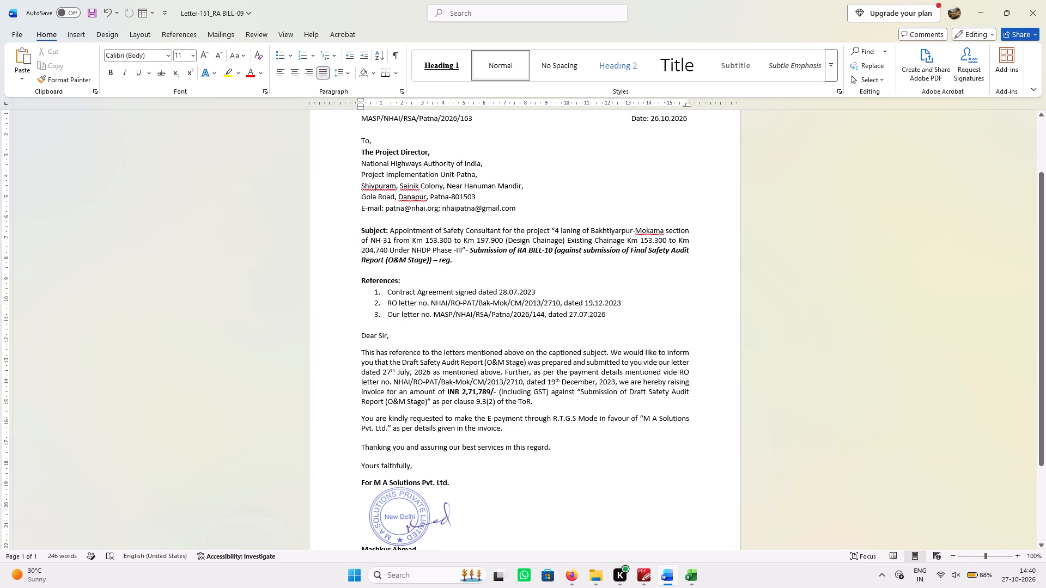
left_click_drag(490, 389, 460, 389)
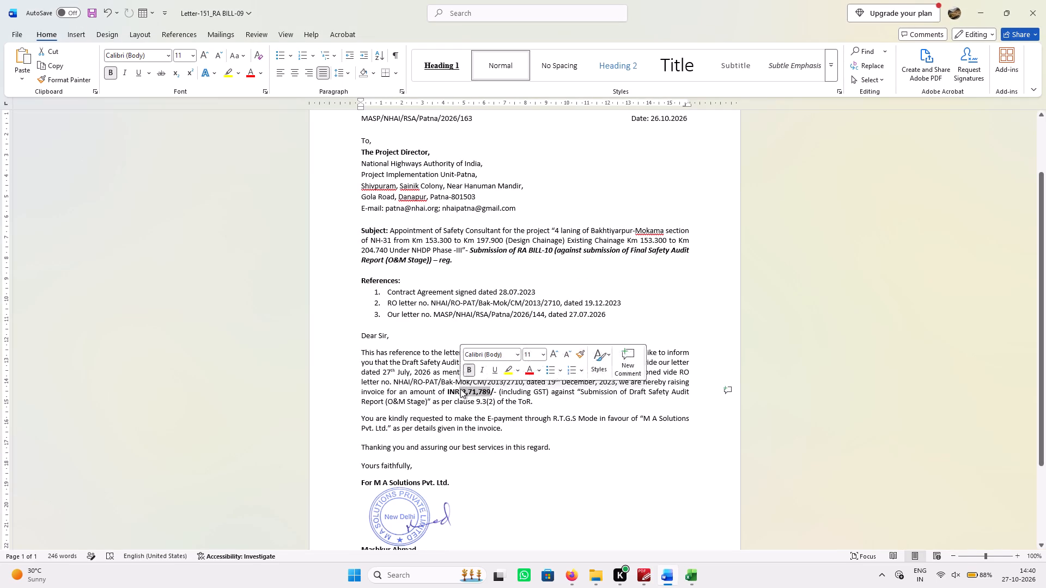
key("1")
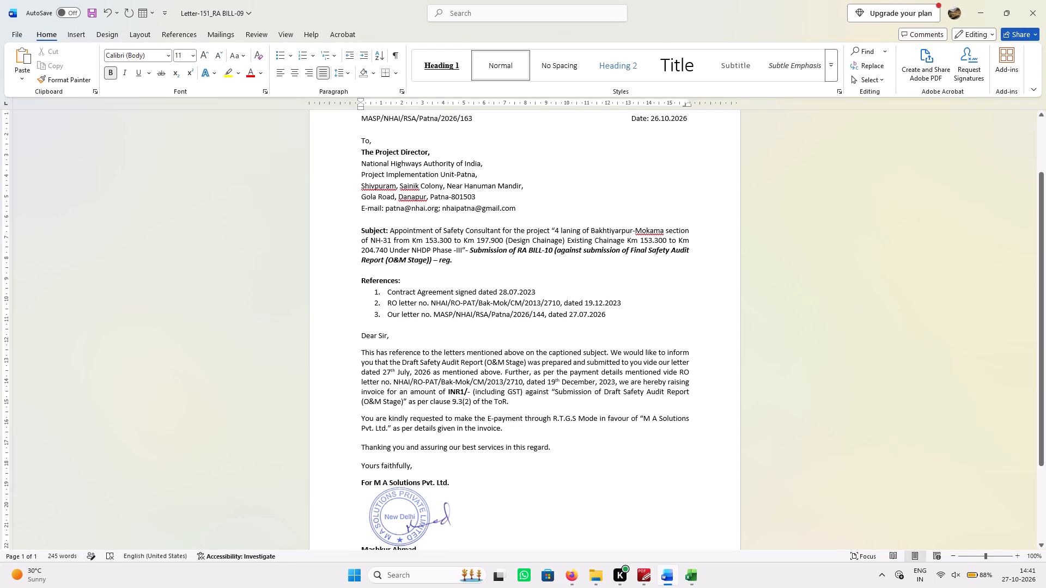
type("35")
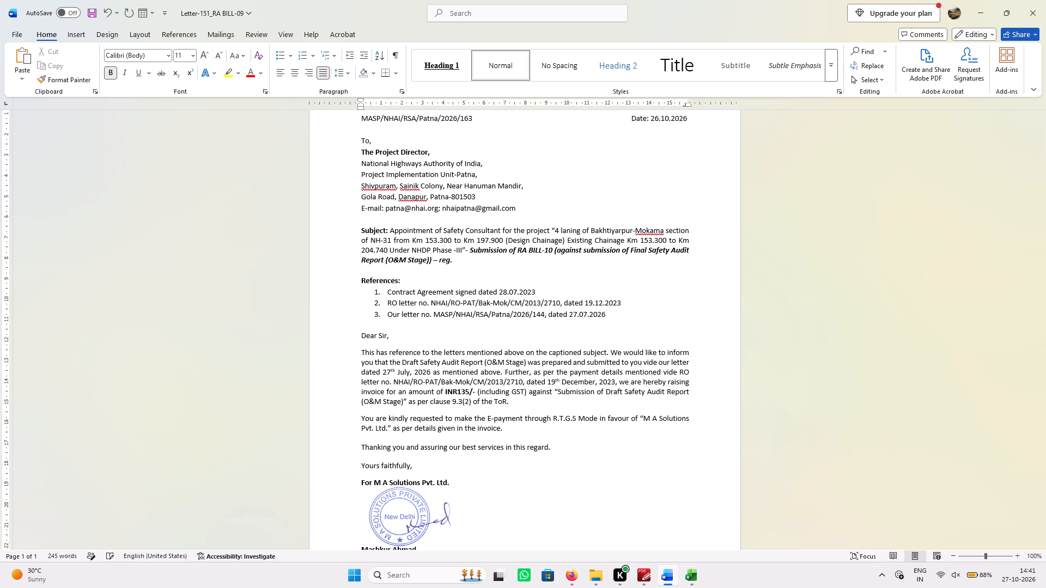
left_click(696, 575)
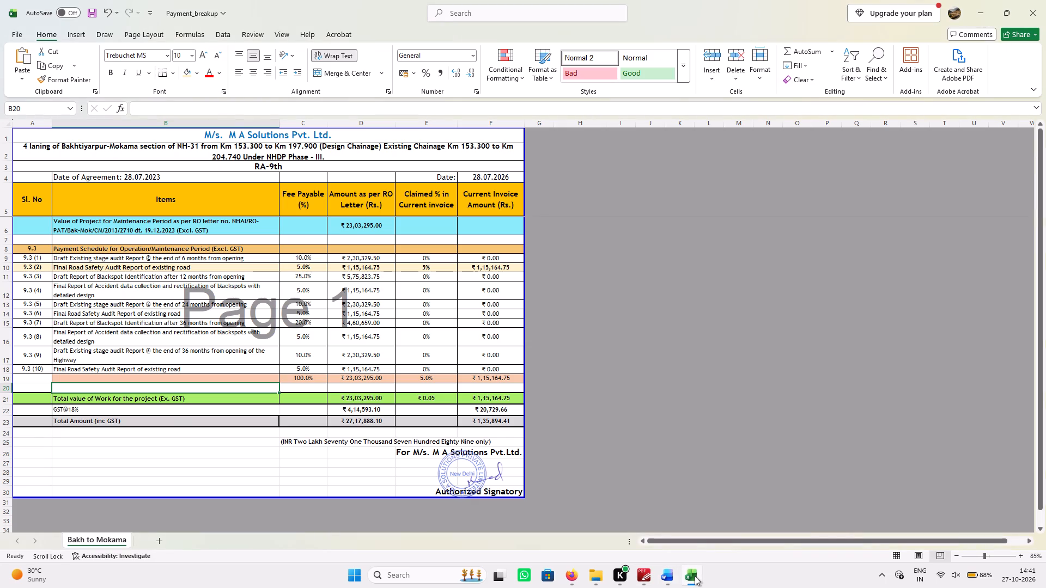
left_click(695, 576)
key("8")
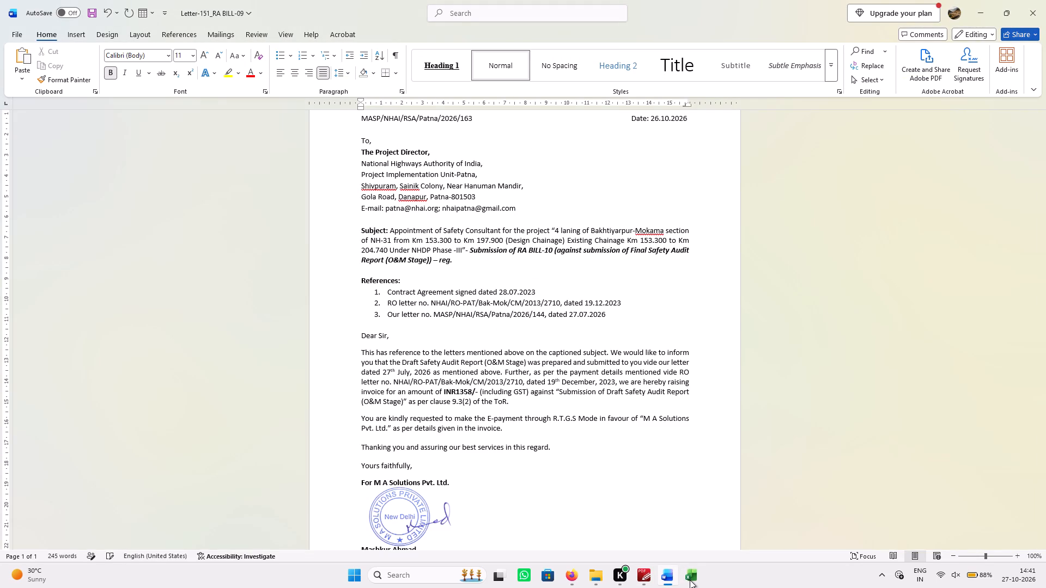
type("94")
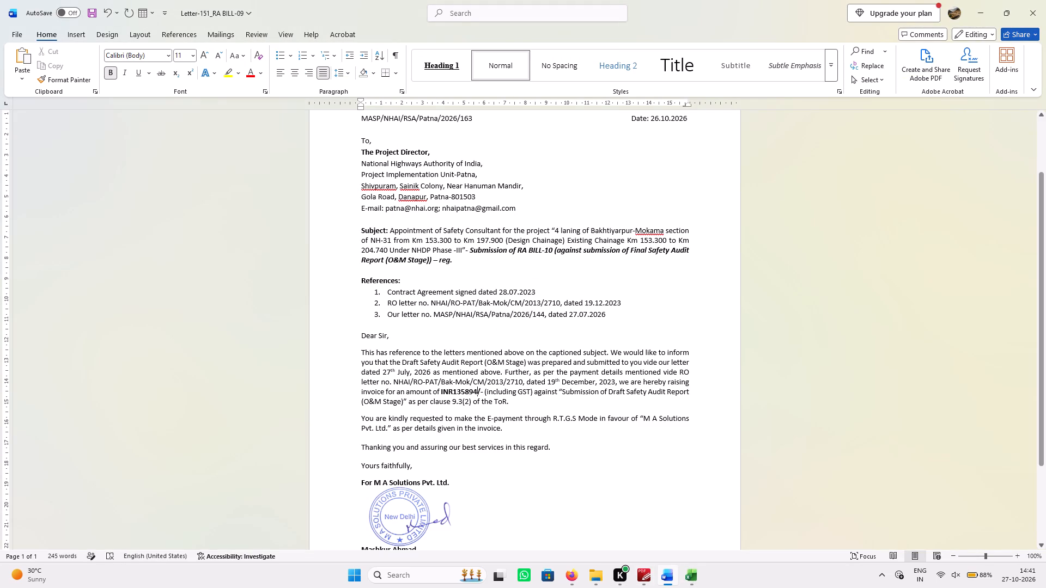
left_click(453, 390)
key("space")
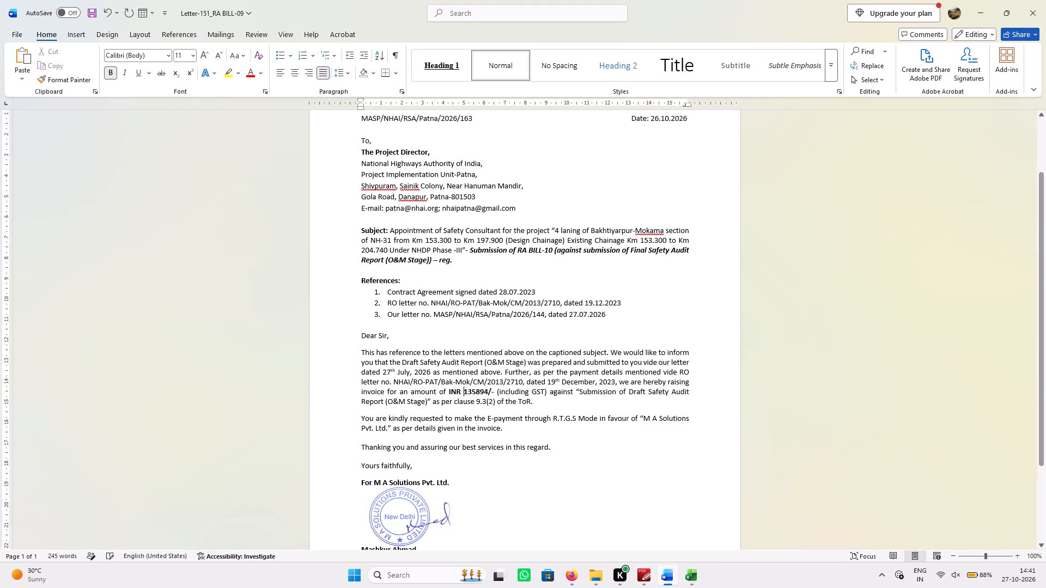
left_click(468, 390)
key("comma")
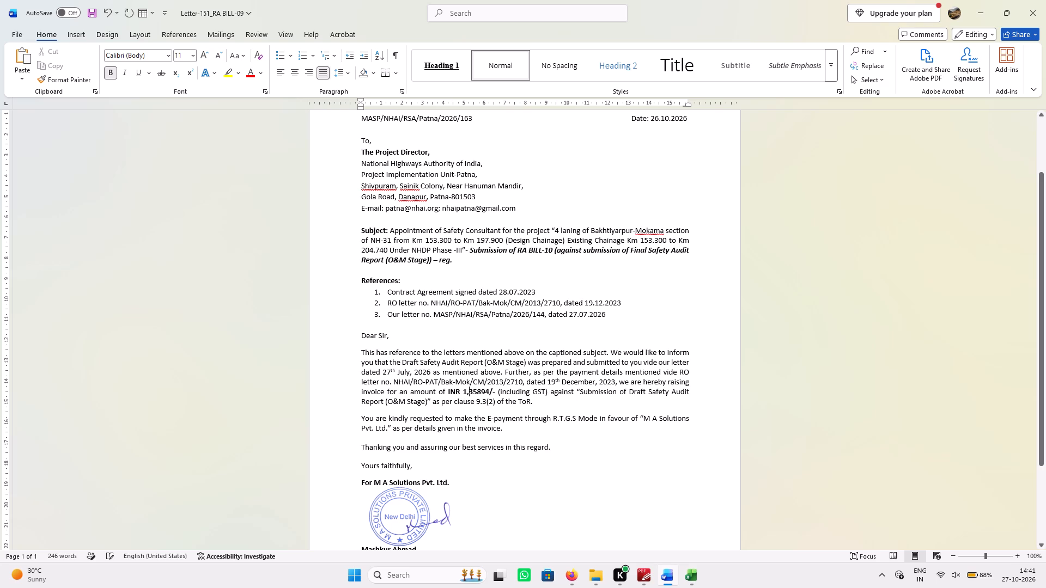
left_click(477, 393)
key("comma")
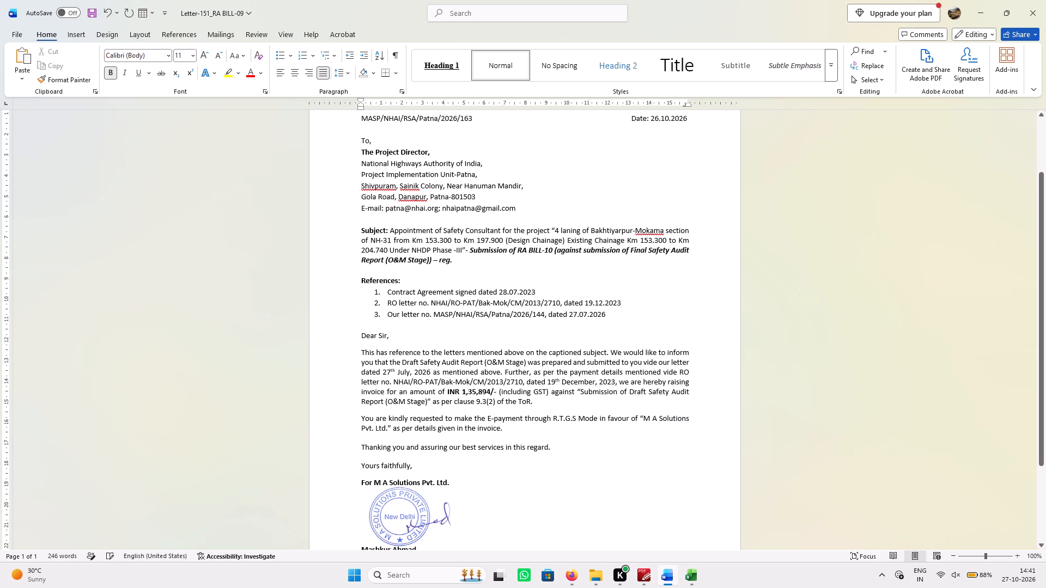
Write the invoice amount in words after the letter's body paragraph: "One lakh thirty five thousand eight hundred ninety four", with the spelling corrected.
left_click(505, 394)
left_click(543, 407)
key("space")
type("one")
key("space")
type("lakh")
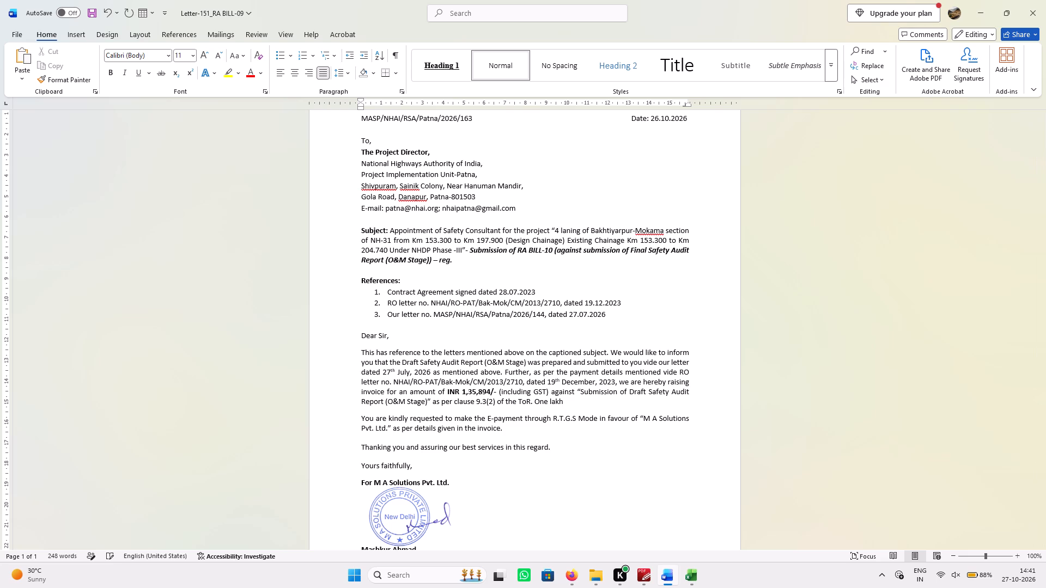
key("space")
type("th")
type("irty")
key("space")
type("five th")
type("ousand")
key("space")
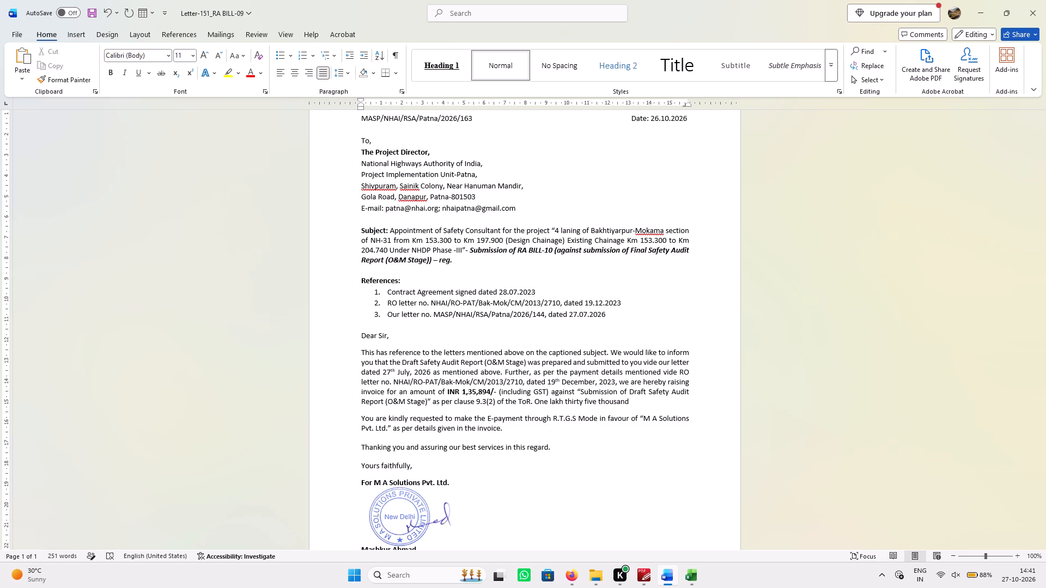
type("eight hum")
key("BackSpace")
type("ndred")
key("space")
type("ninty")
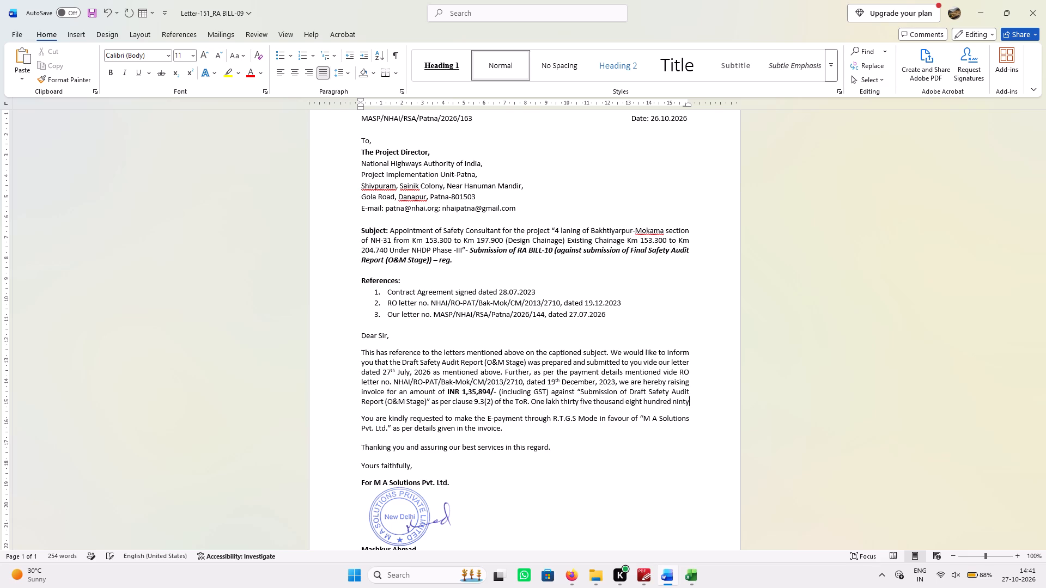
key("space")
type("fouy")
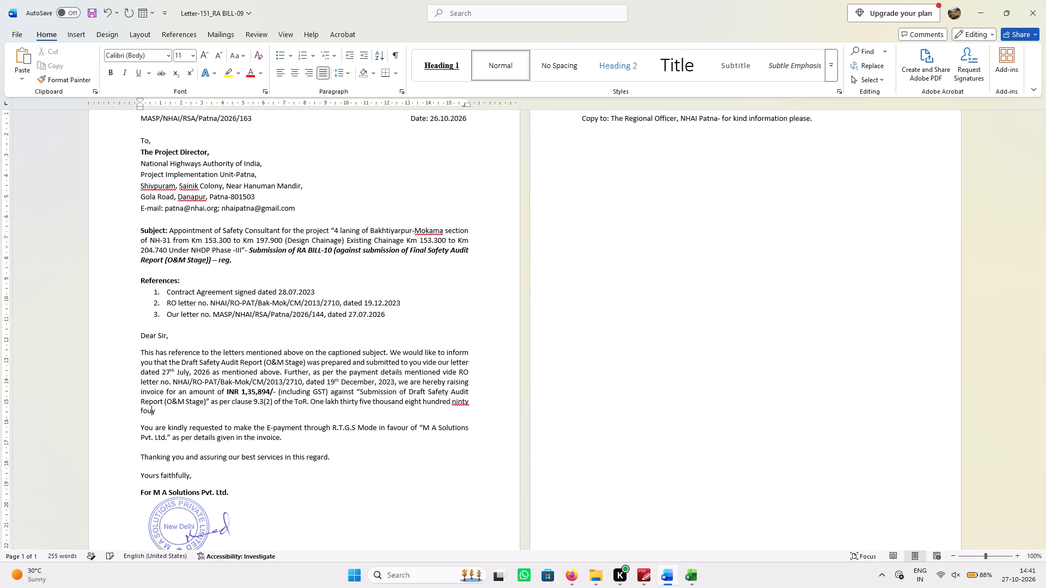
key("space")
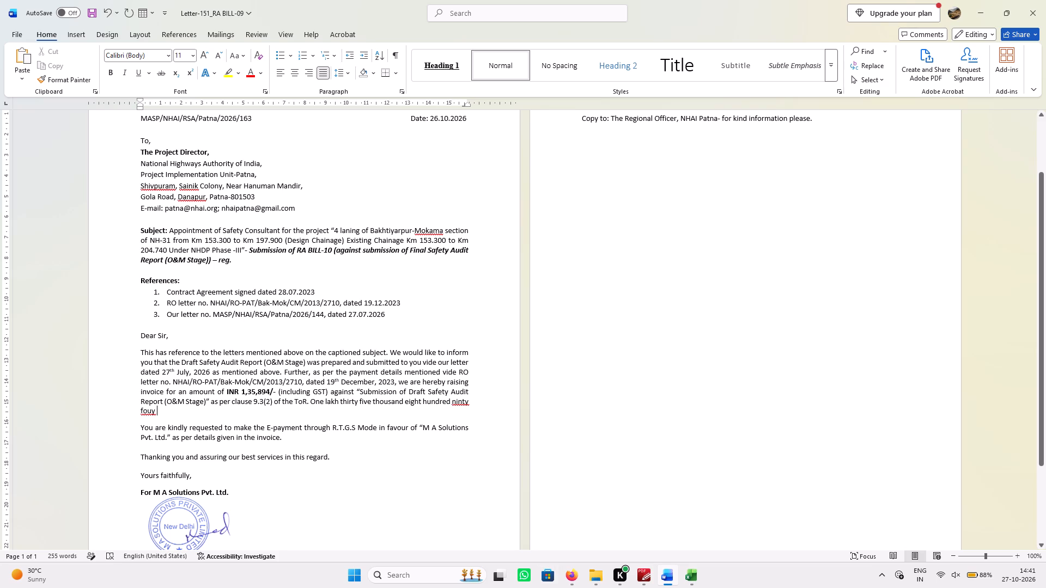
key("BackSpace")
key("BackSpace")
key("r")
key("space")
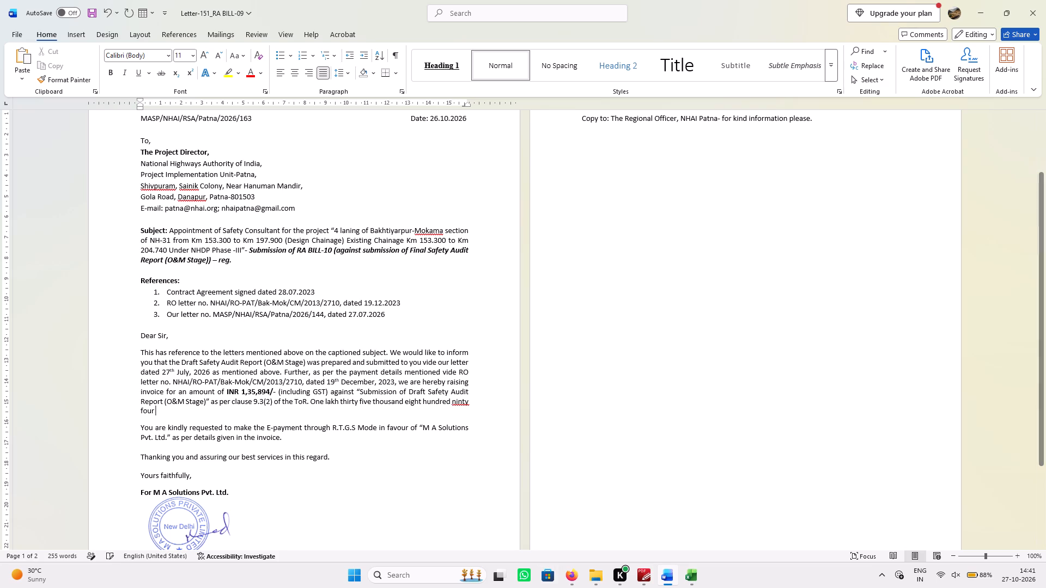
right_click(465, 402)
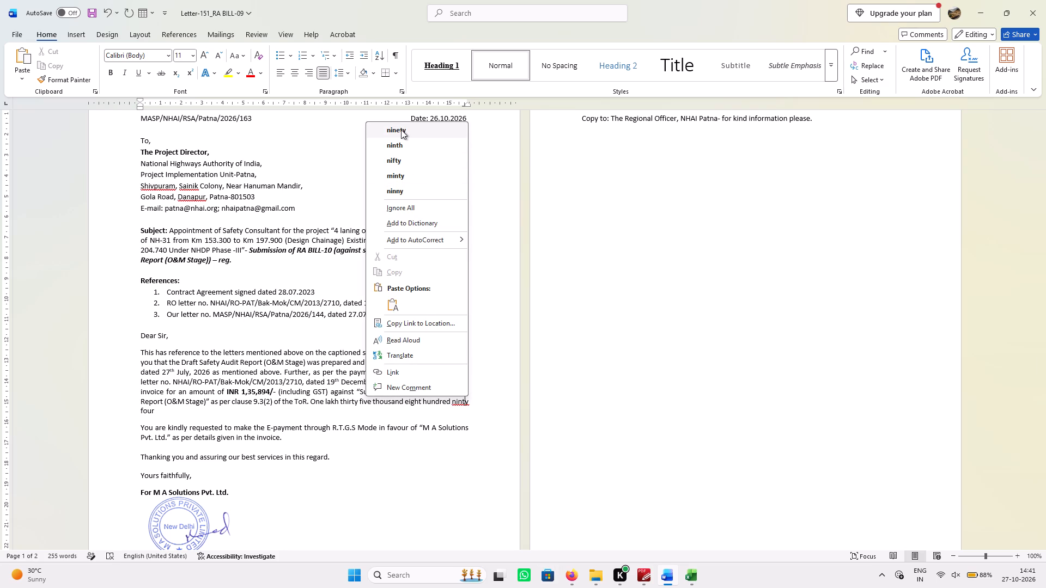
left_click(401, 130)
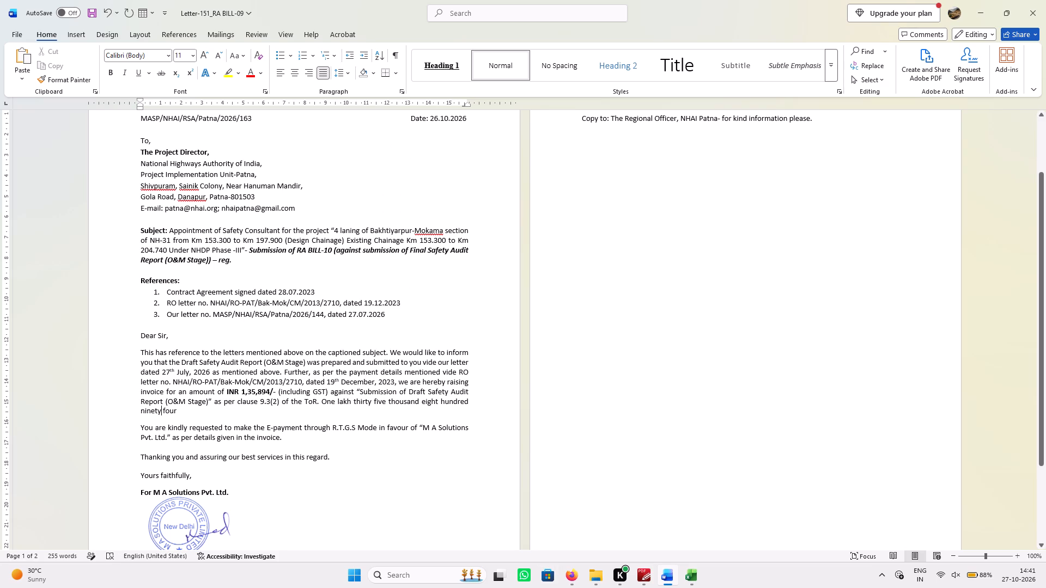
Capitalize each word of the amount in words and apply the hyphenated forms "Thirty-Five" and "Ninety-Four".
left_click_drag(321, 401, 326, 408)
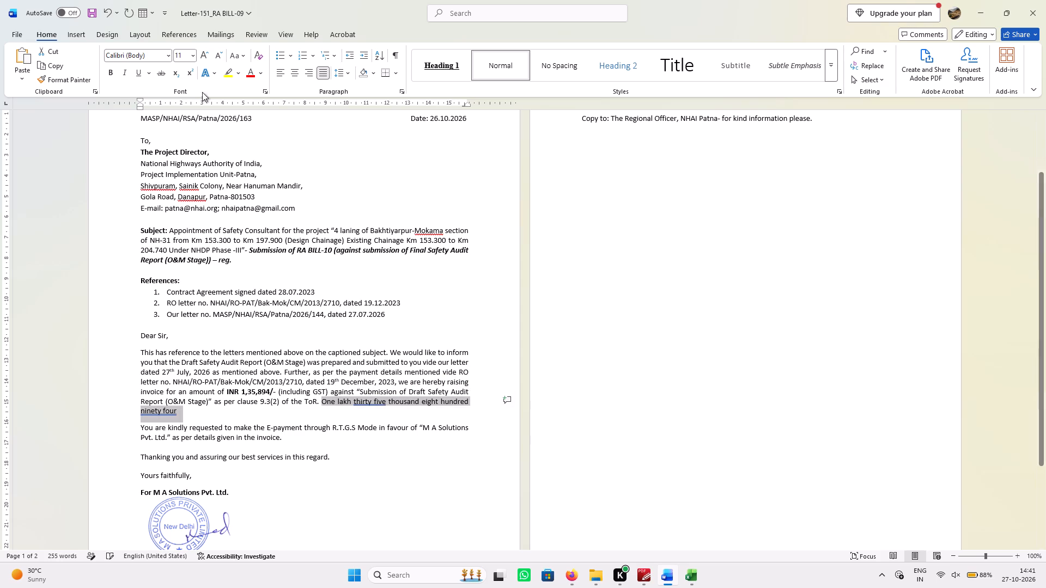
left_click(239, 54)
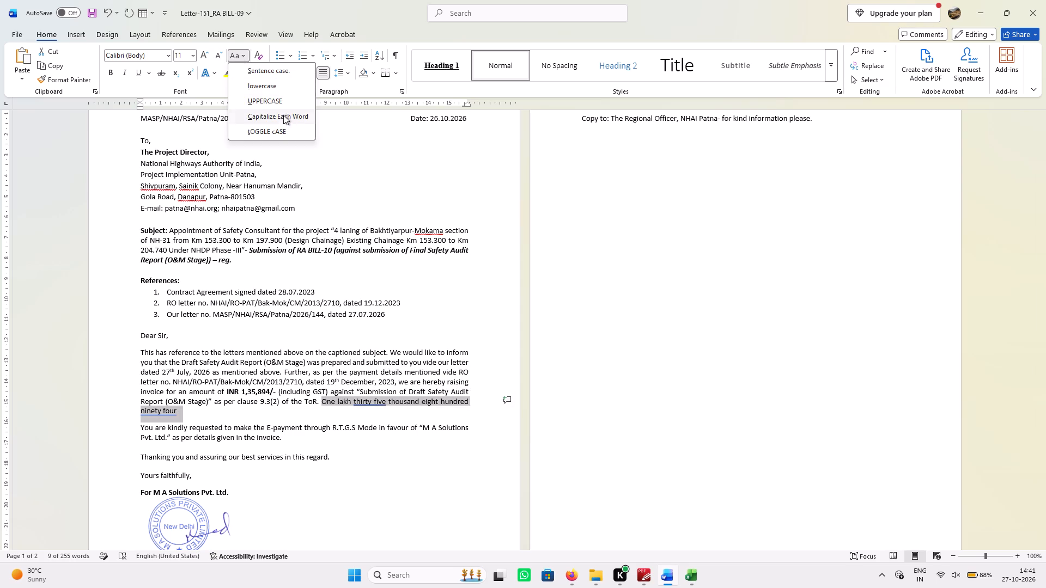
left_click(284, 118)
left_click(372, 400)
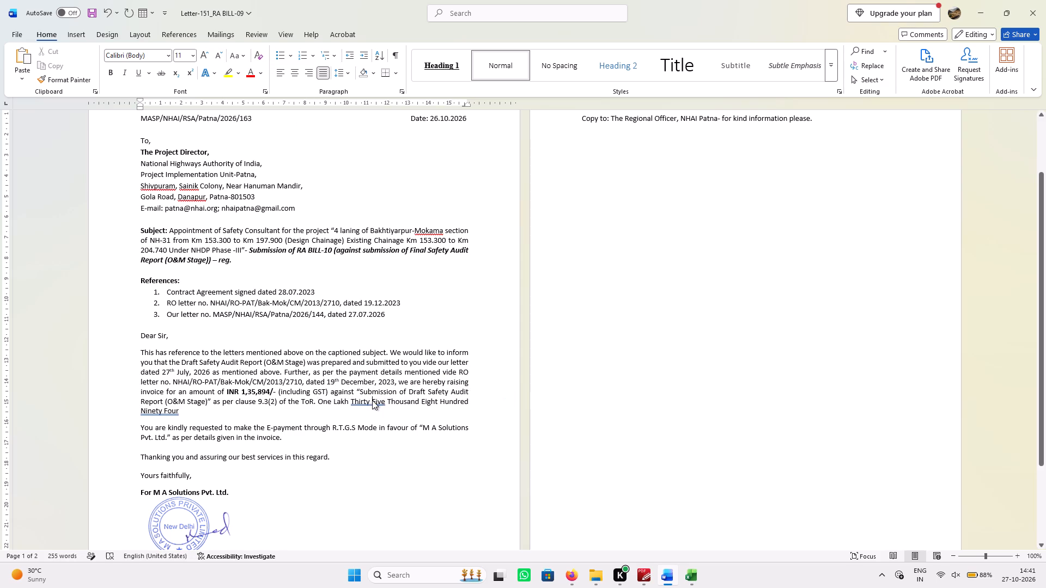
right_click(372, 400)
left_click(332, 205)
right_click(168, 412)
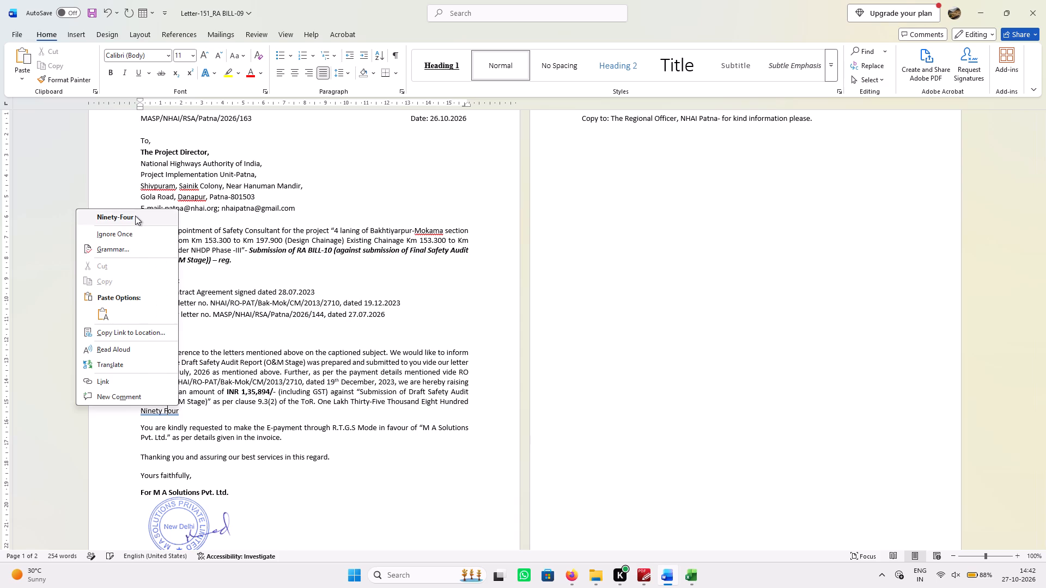
left_click(135, 216)
Move the amount in words from the letter into the payment breakup's INR line in Excel, replacing the old wording between "INR" and "only".
left_click_drag(319, 401, 323, 411)
key("ctrl+x")
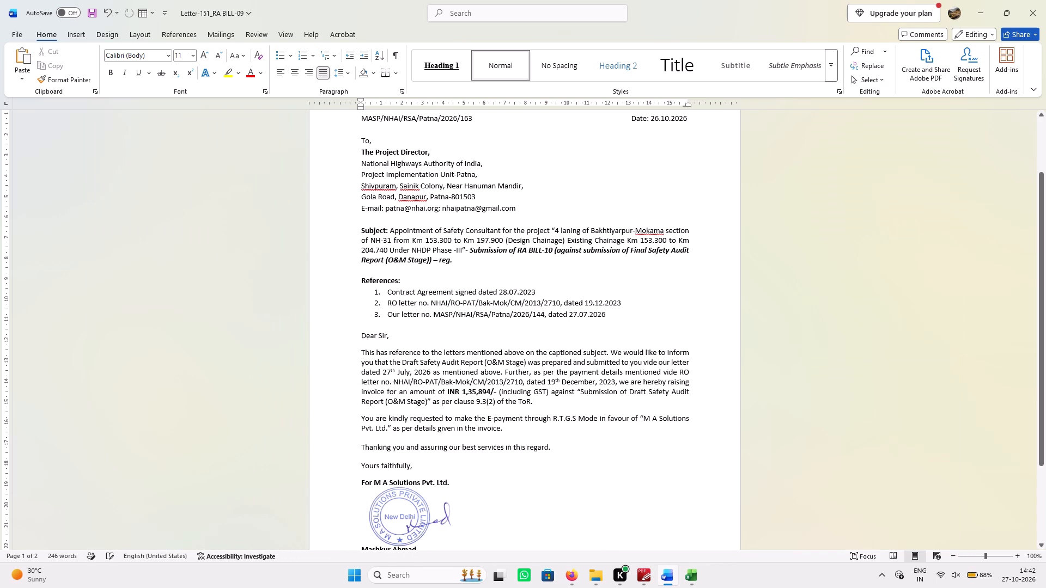
left_click(976, 16)
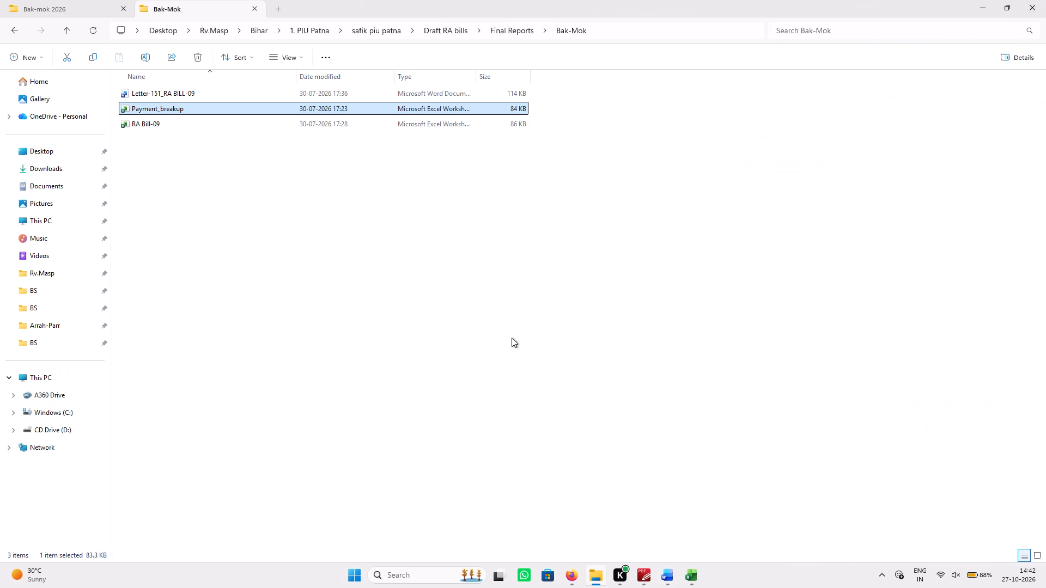
left_click(690, 585)
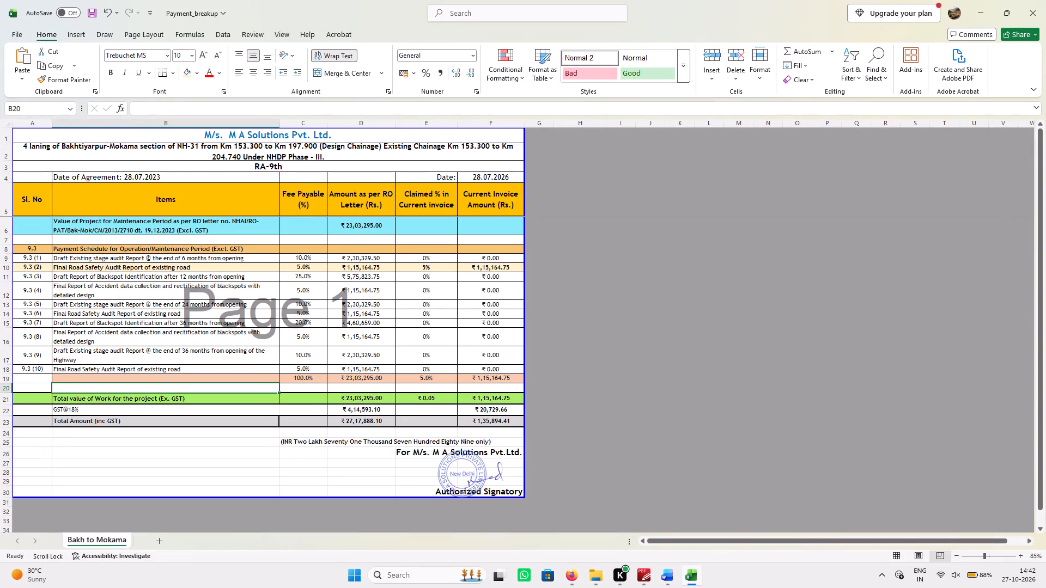
left_click(299, 443)
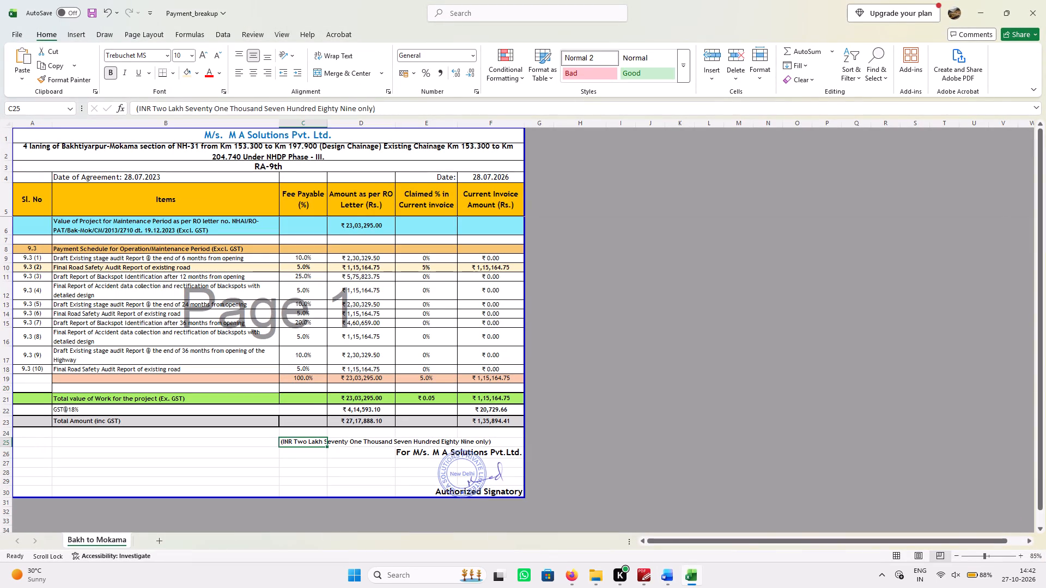
left_click_drag(152, 107, 355, 104)
key("ctrl+v")
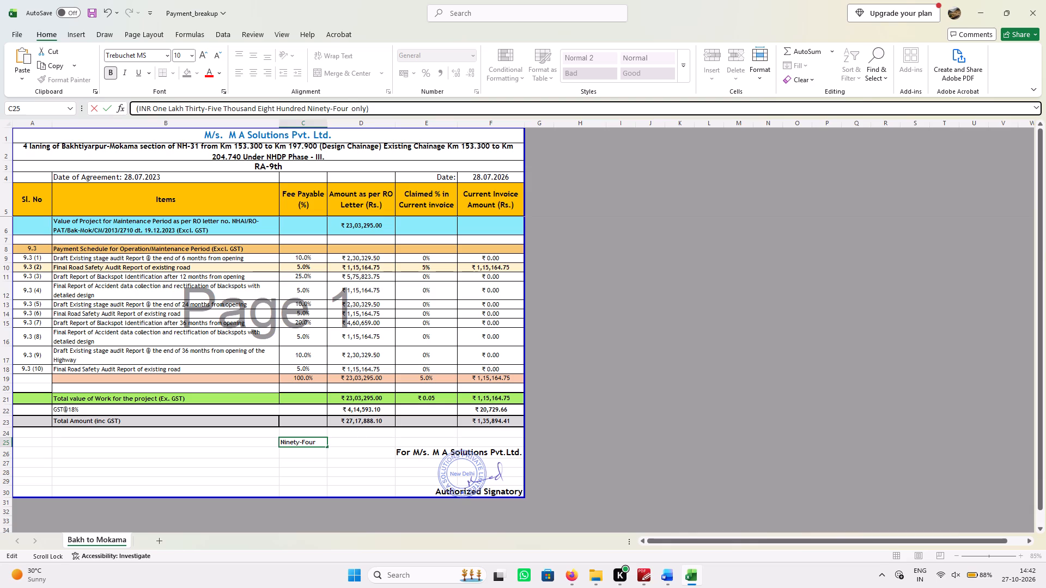
left_click(304, 385)
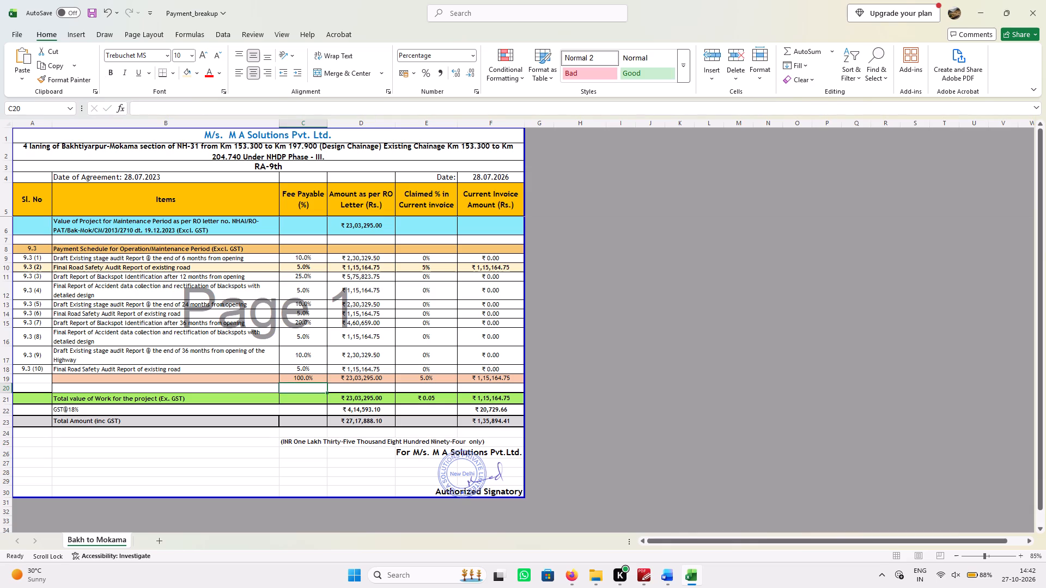
Save the payment breakup workbook.
left_click(396, 439)
left_click(405, 406)
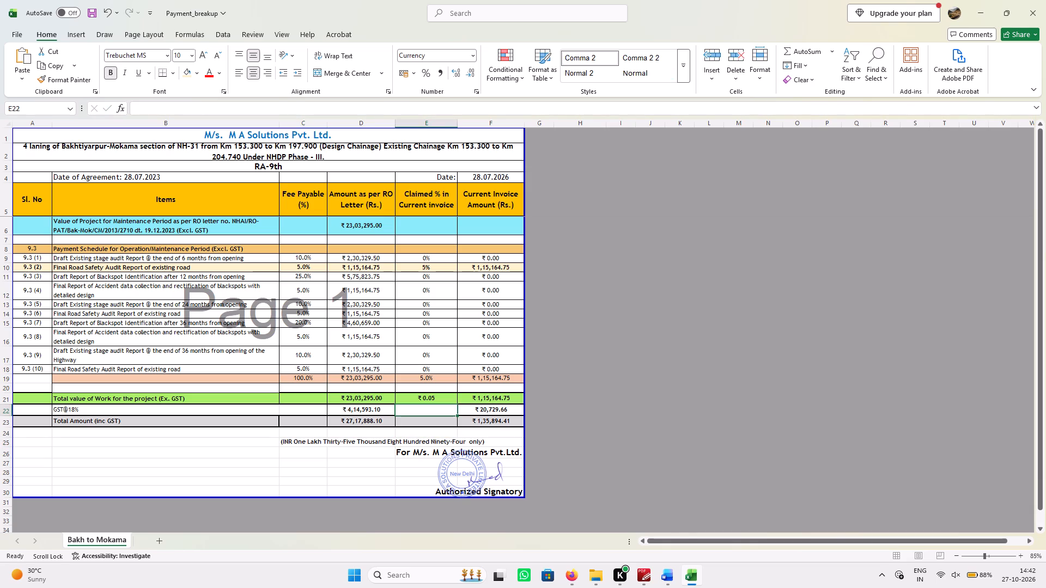
scroll(401, 405, "up", 3)
key("ctrl+s")
left_click(391, 341)
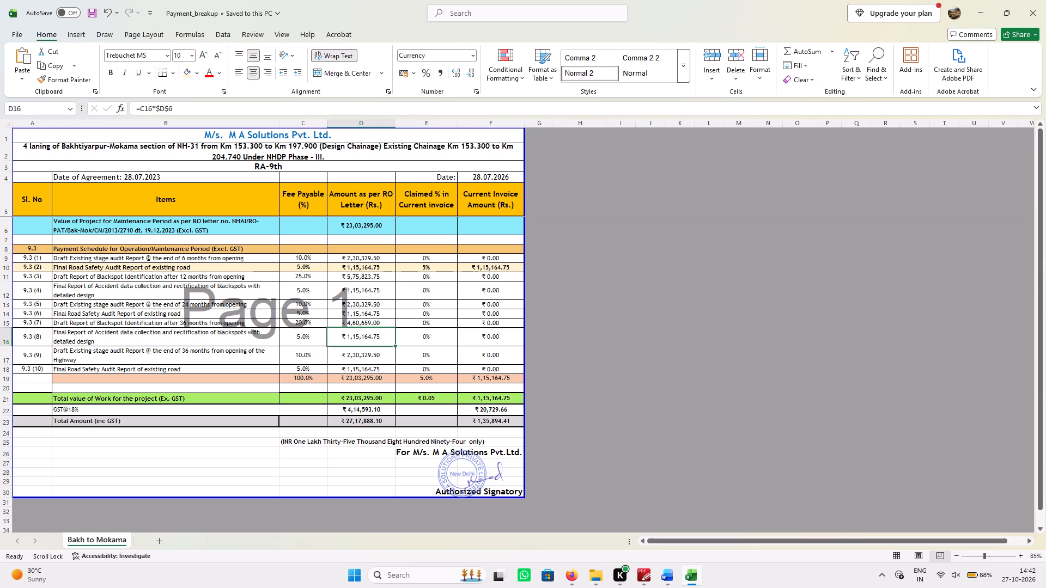
Set the payment breakup's date to 26.10.2026.
left_click(490, 175)
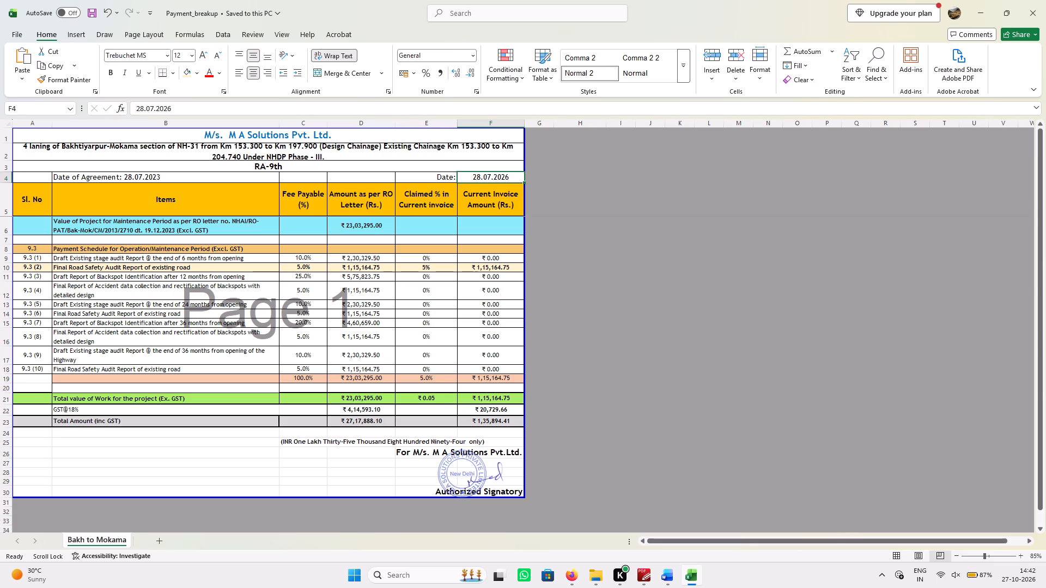
type("26.10.2026")
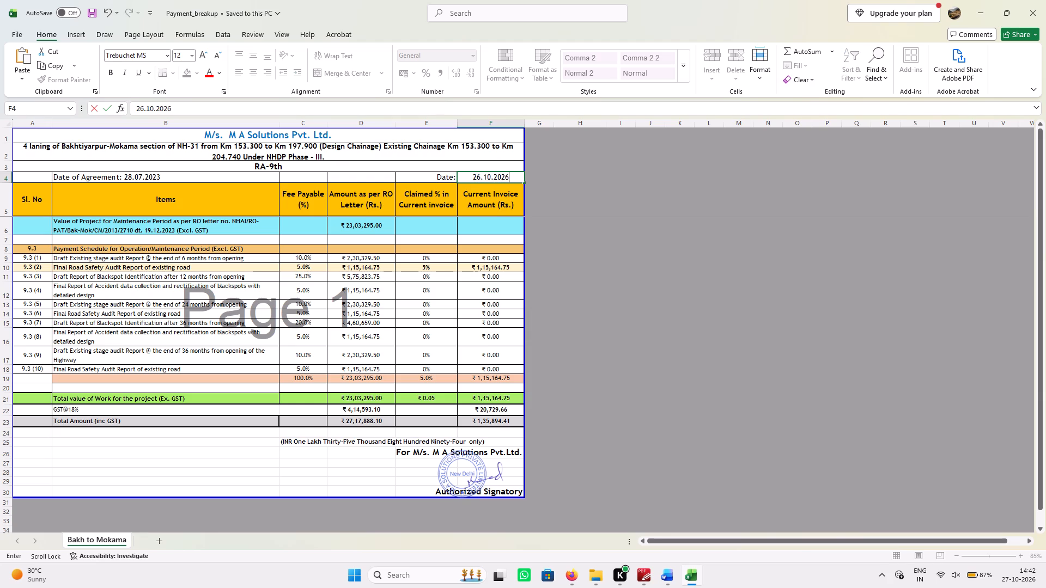
left_click(357, 202)
Change the bill number heading under the project title to RA-10th.
left_click(271, 166)
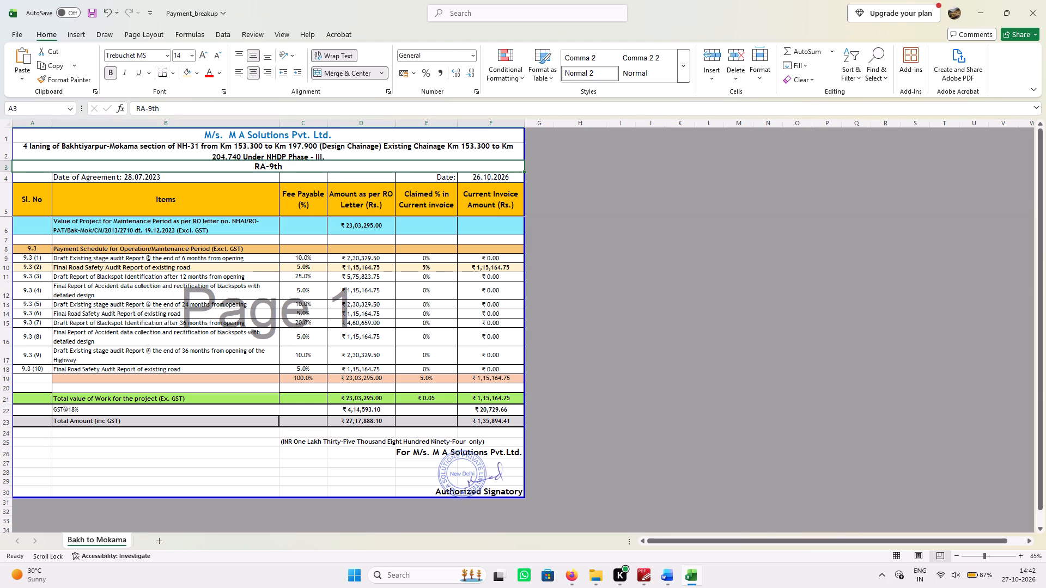
scroll(290, 201, "up", 3)
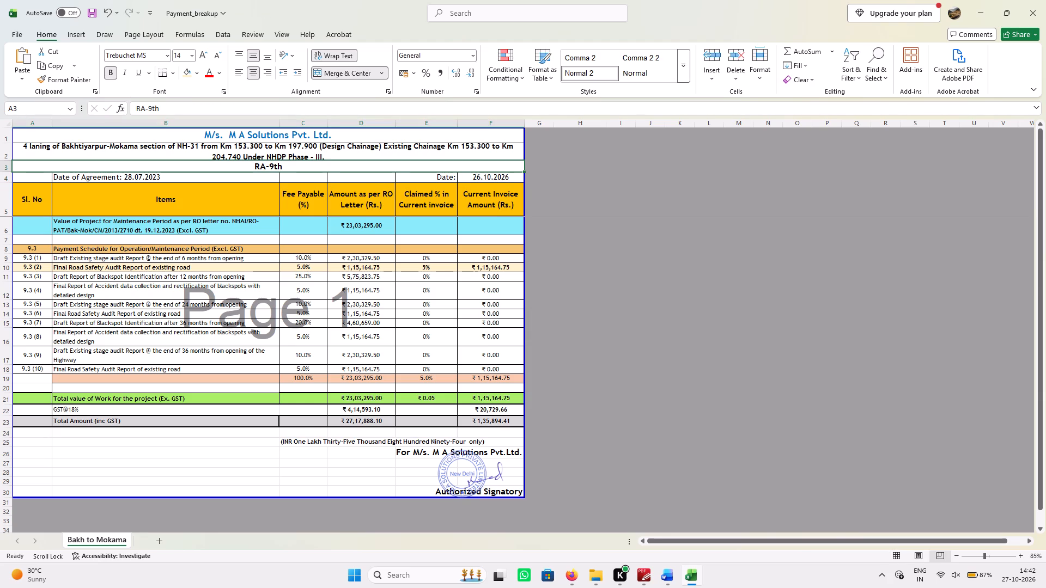
double_click(274, 168)
key("BackSpace")
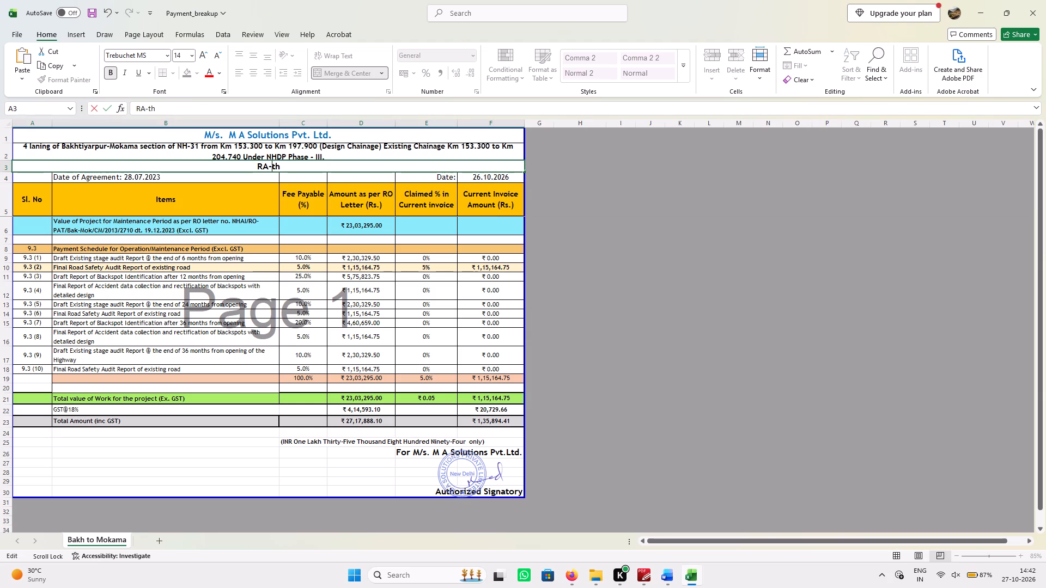
type("10")
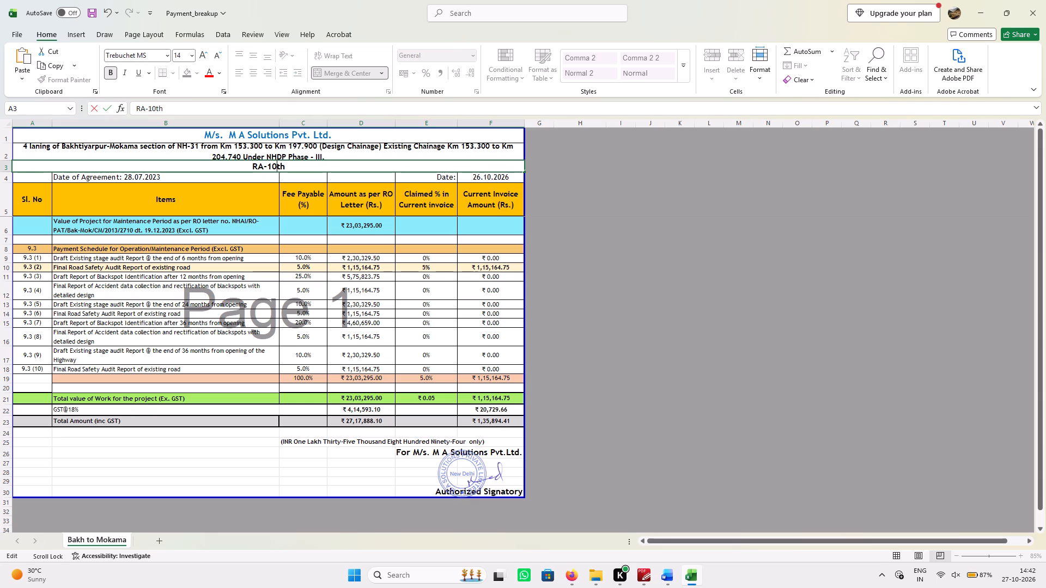
left_click(214, 292)
left_click(168, 177)
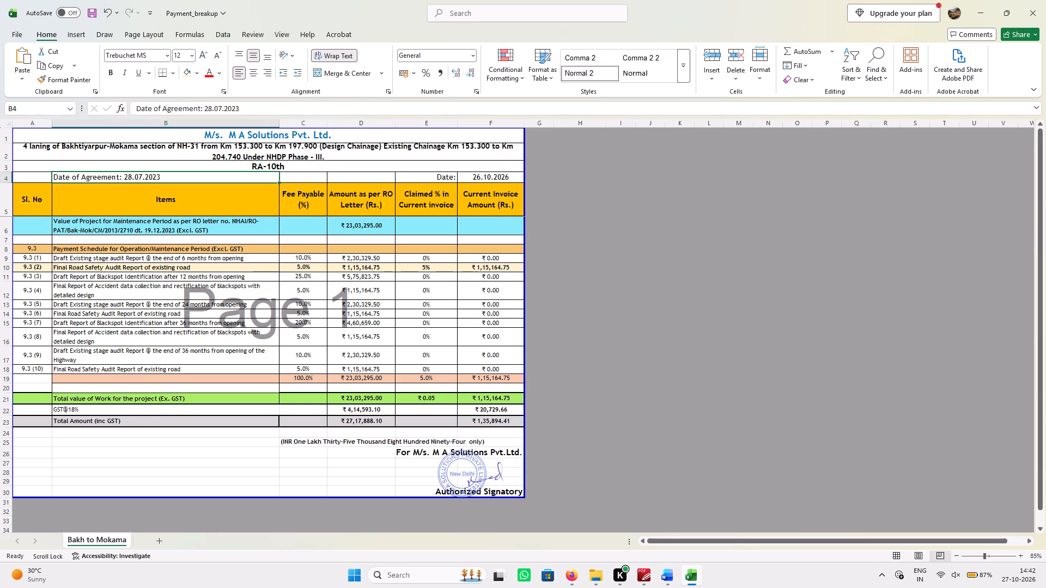
Increase the height of the project title row in the payment breakup so both lines of the title fit.
left_click(10, 160)
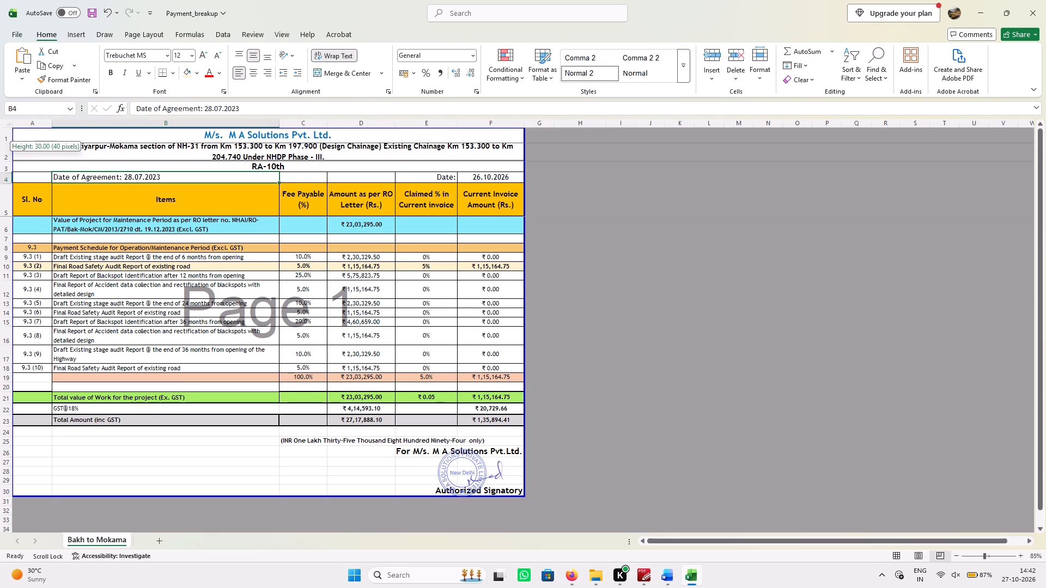
left_click(173, 319)
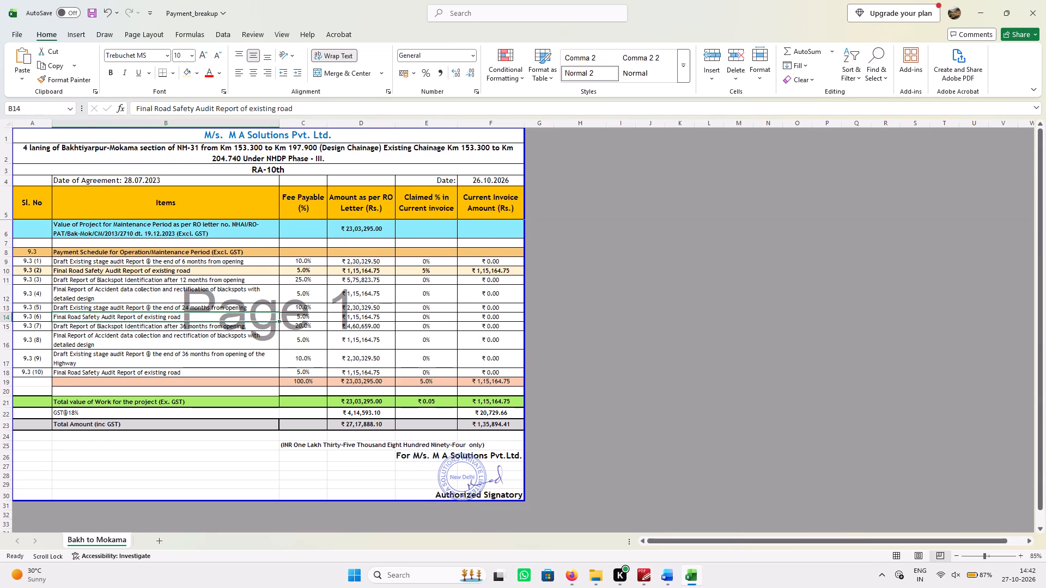
left_click(198, 274)
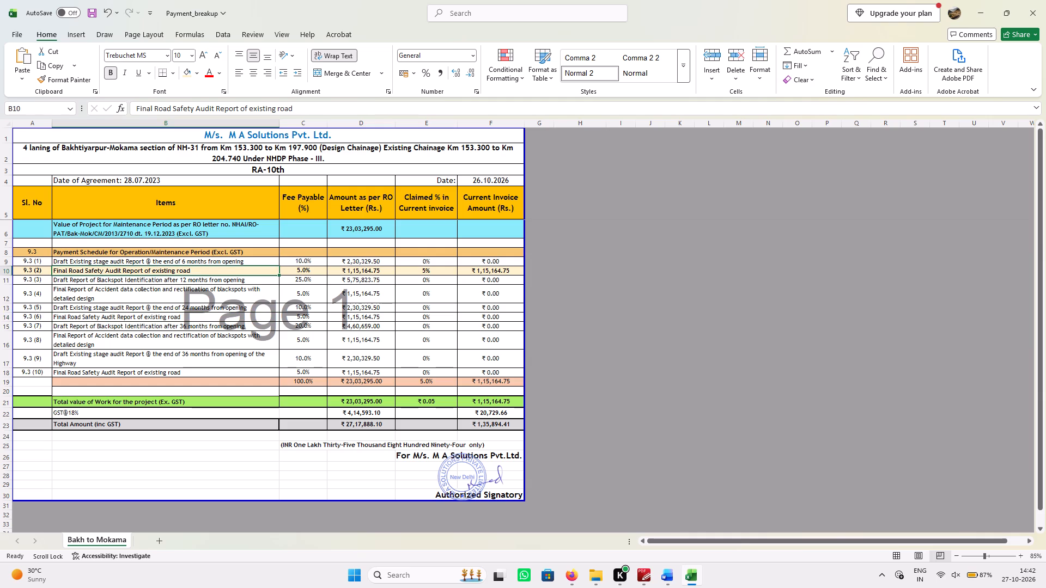
left_click(305, 448)
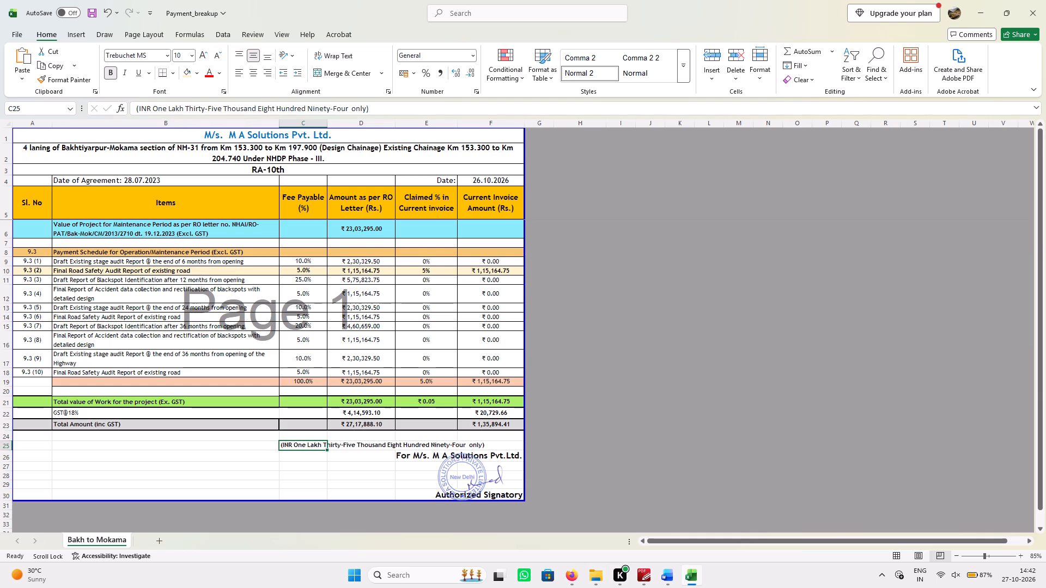
In File Explorer, rename the RA Bill-09 workbook in the Bak-Mok folder as RA Bill-10.
left_click(596, 580)
left_click(153, 123)
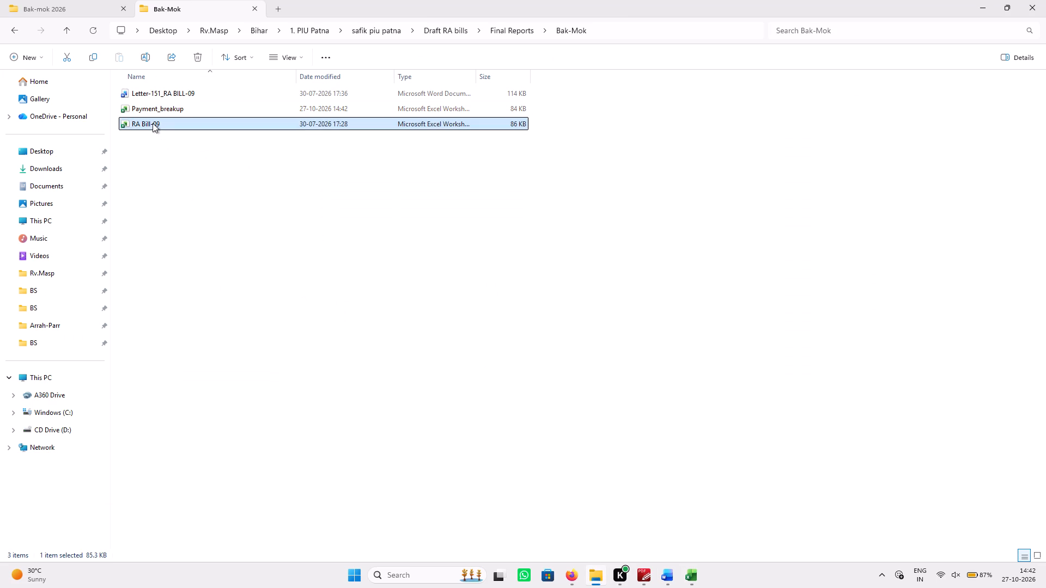
right_click(153, 123)
left_click(245, 142)
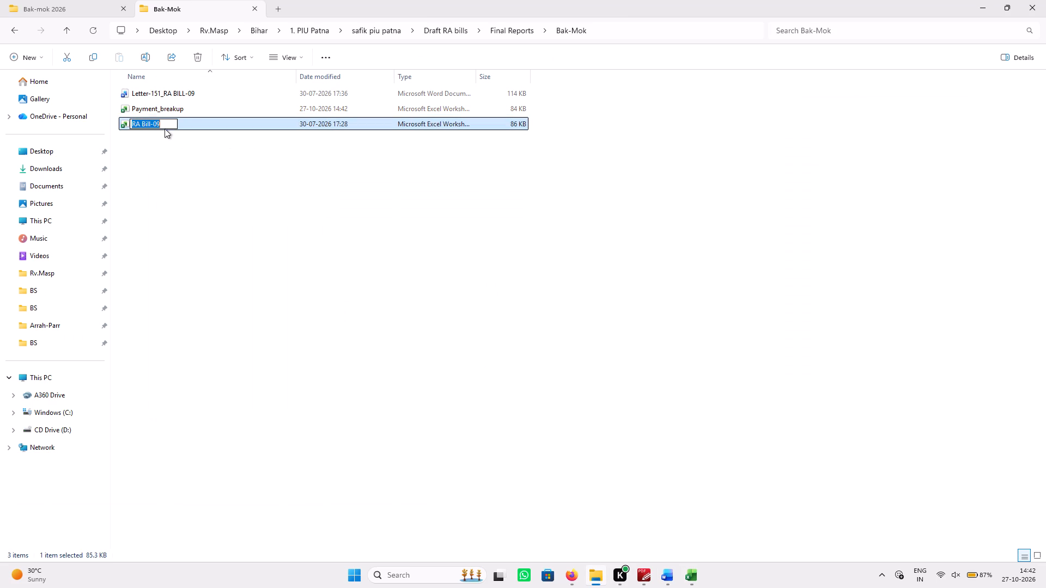
left_click(163, 124)
key("BackSpace")
key("BackSpace")
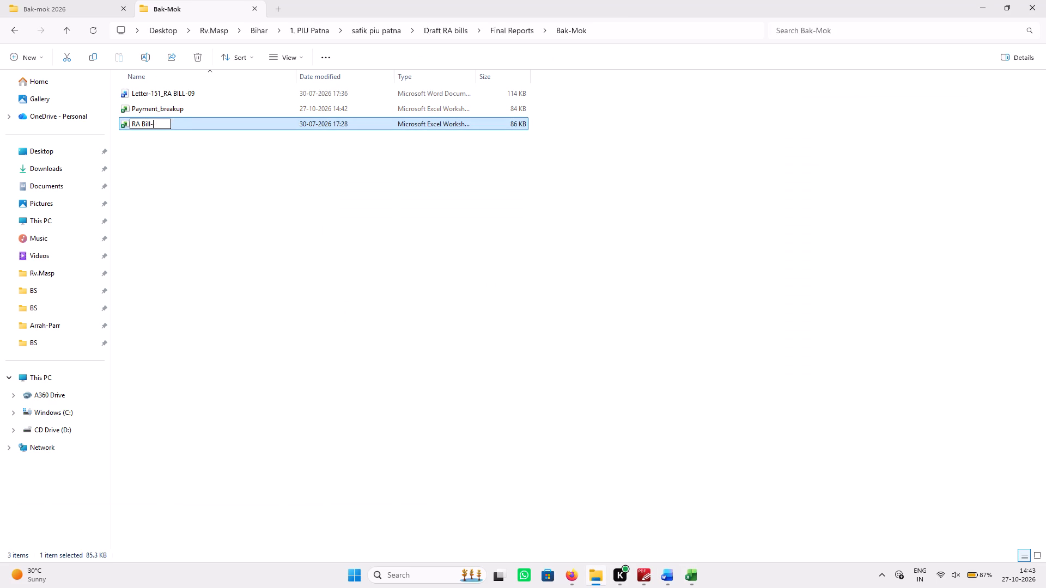
type("10")
left_click(163, 134)
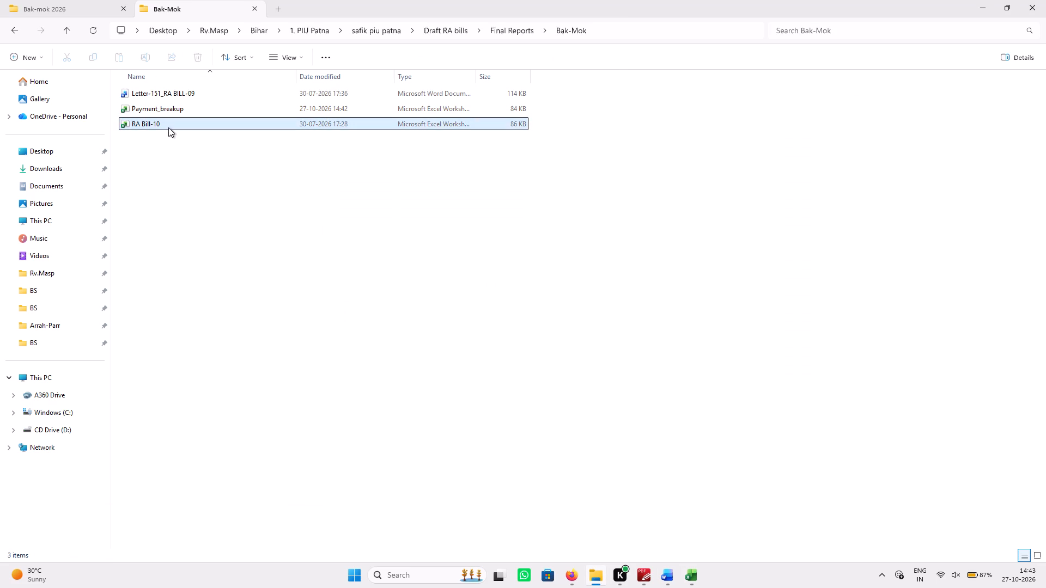
Open the RA Bill-10 workbook in Excel and change the bill's top heading to RA BILL-10.
double_click(168, 127)
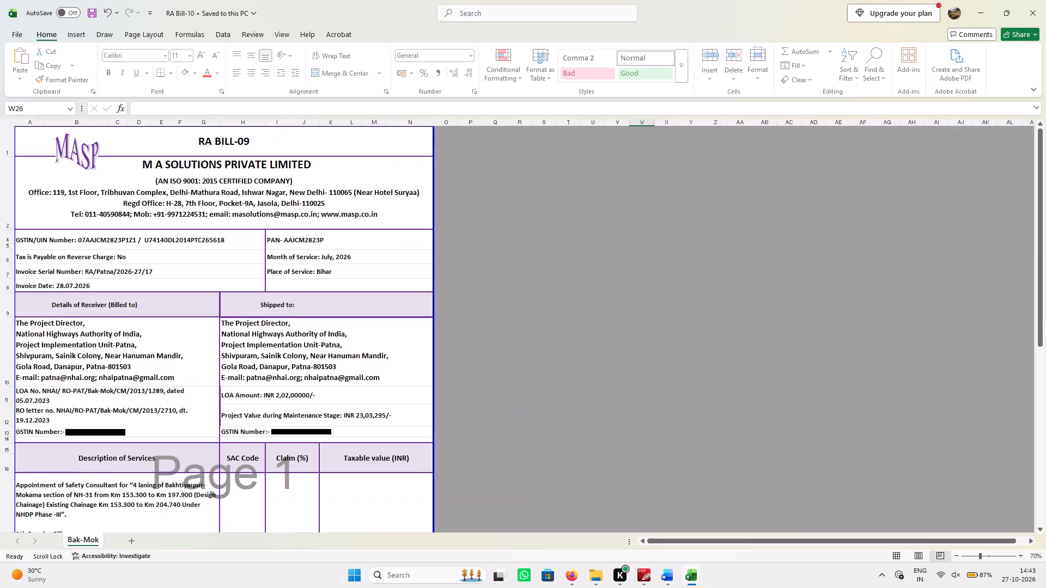
double_click(258, 139)
key("BackSpace")
key("BackSpace")
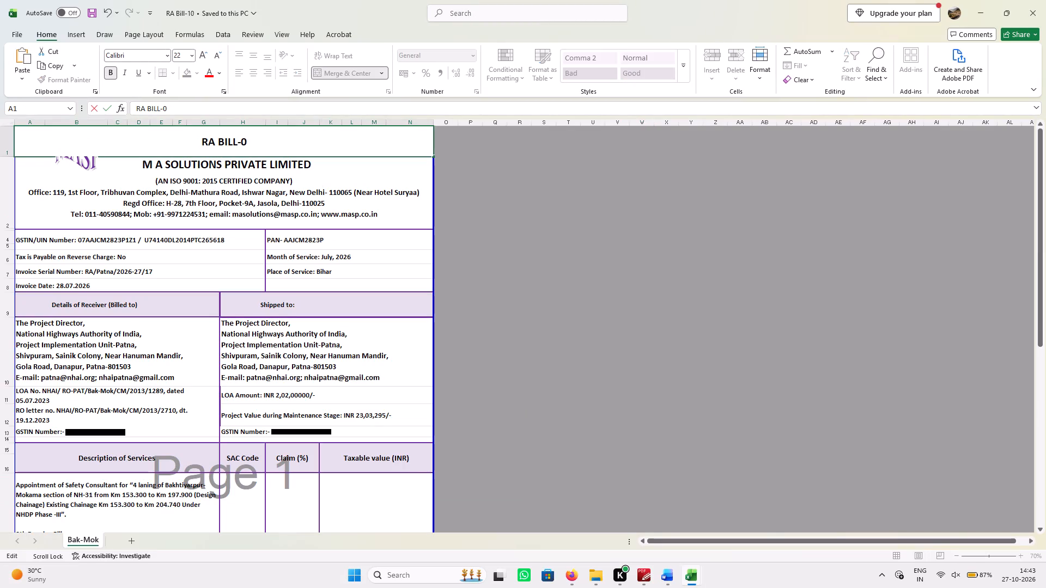
type("10")
left_click(155, 225)
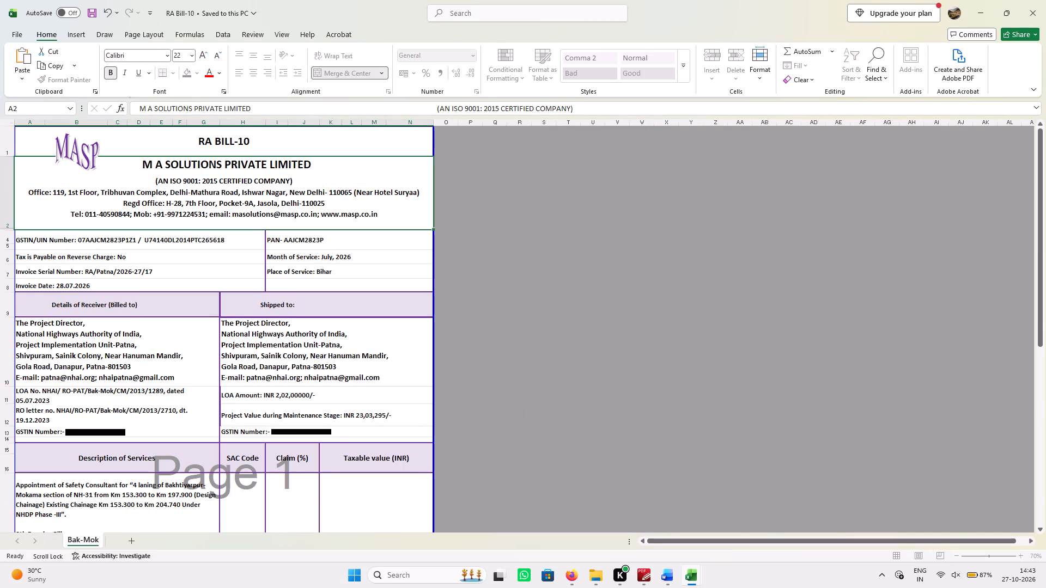
Change the invoice serial number to RA/Patna/2026-27/26.
left_click(158, 273)
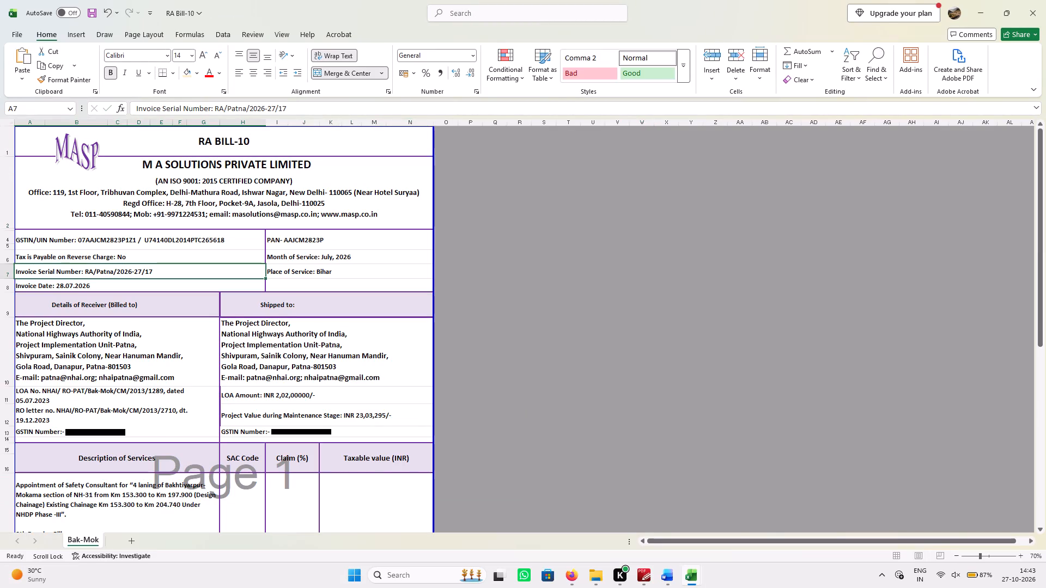
double_click(160, 271)
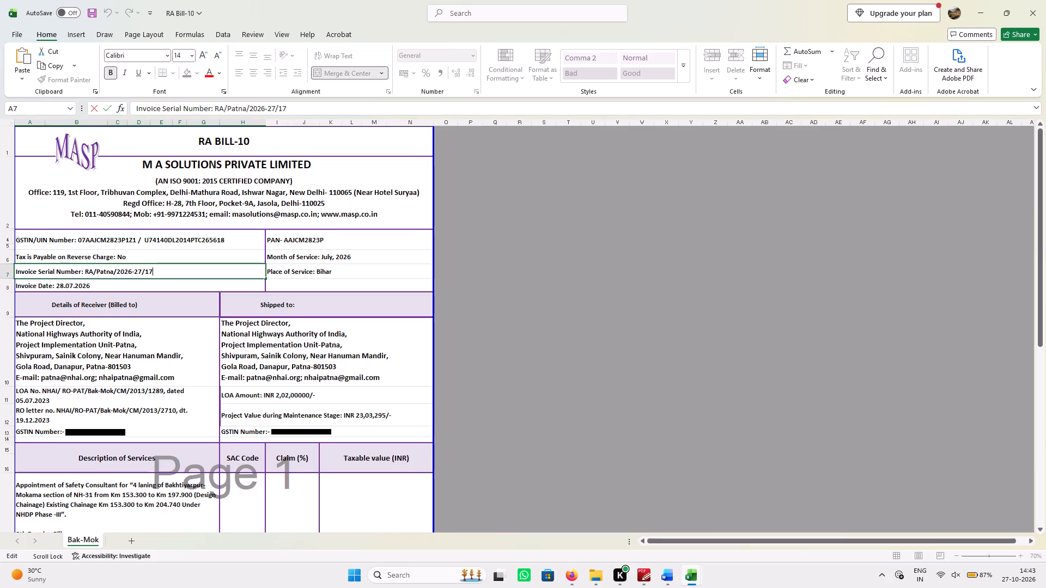
key("BackSpace")
key("BackSpace")
type("26")
Set the month of service to August,2026.
left_click(340, 260)
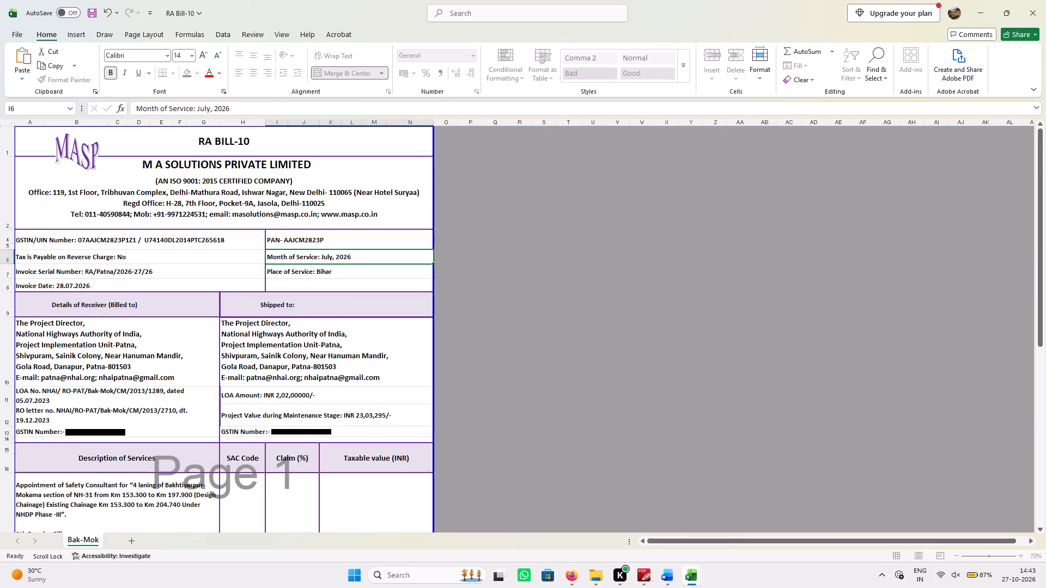
double_click(364, 256)
left_click_drag(362, 256, 325, 259)
left_click_drag(325, 259, 321, 260)
key("shift+a")
type("ugust")
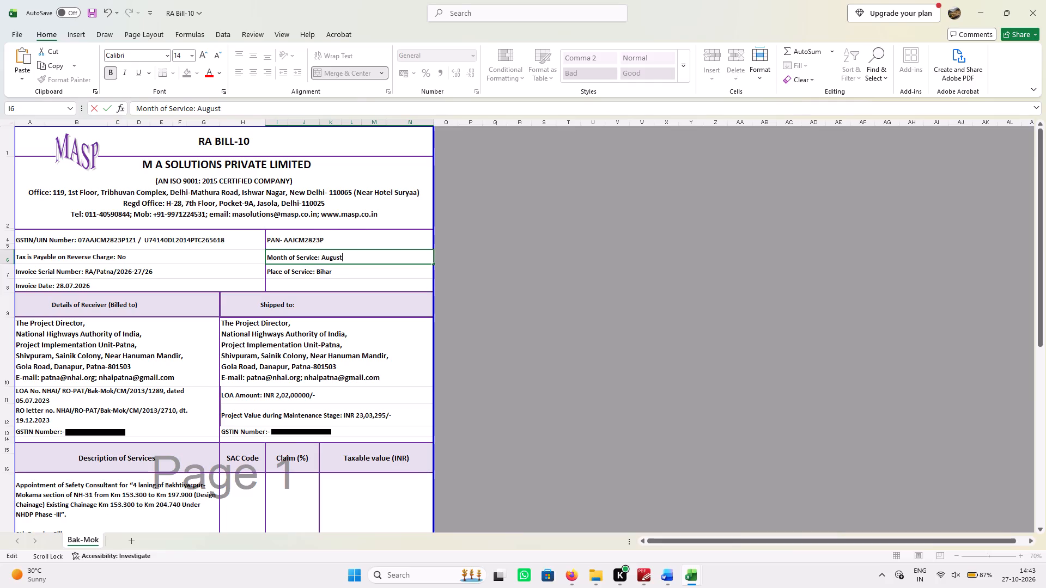
type(",2026")
Replace the entire invoice date line with 26.10.2026.
left_click(147, 293)
left_click(75, 287)
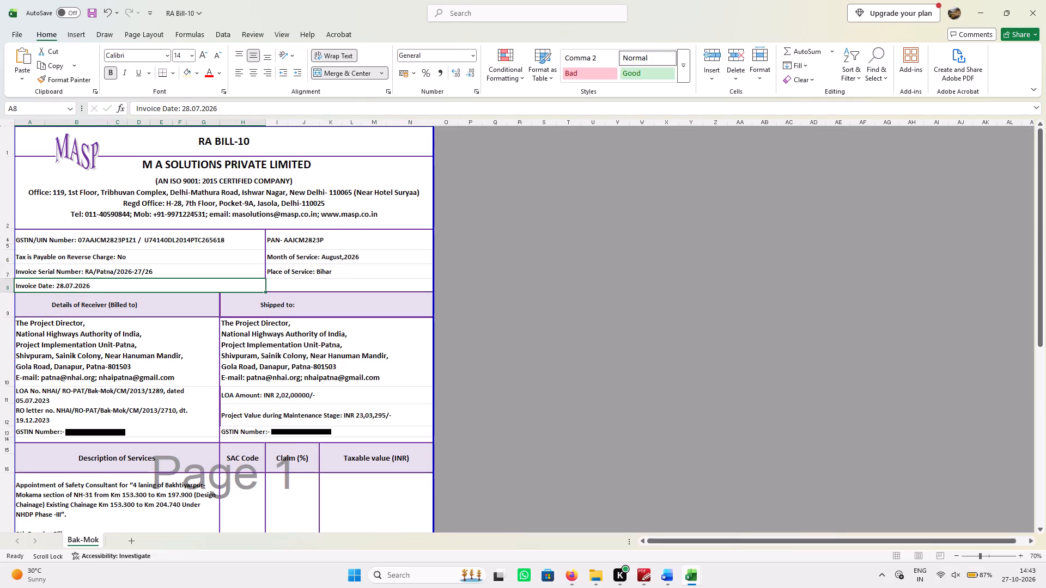
type("26.10.2026")
left_click(116, 329)
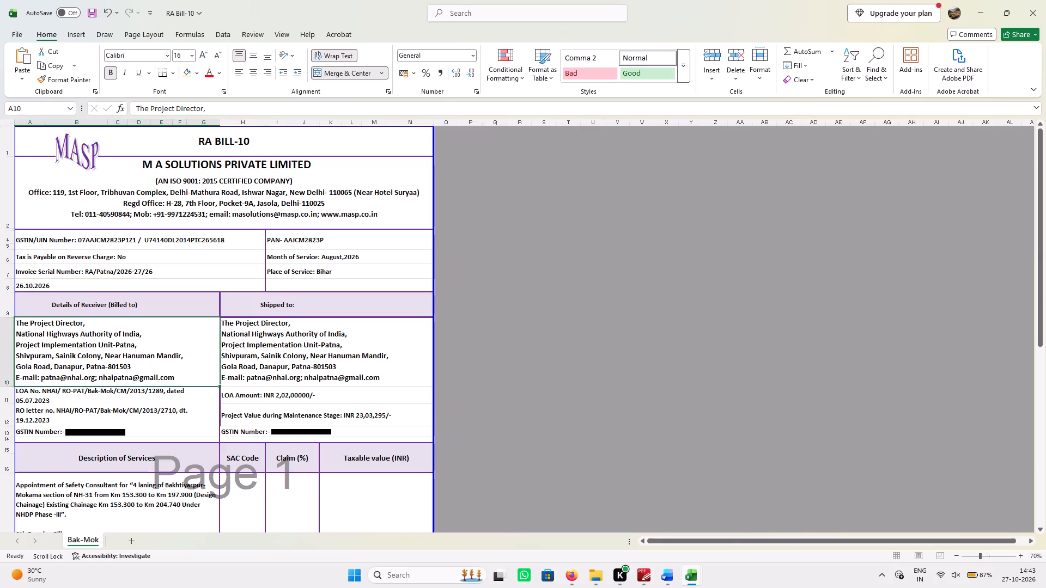
Go to the bill's description of services and claim section.
left_click(130, 274)
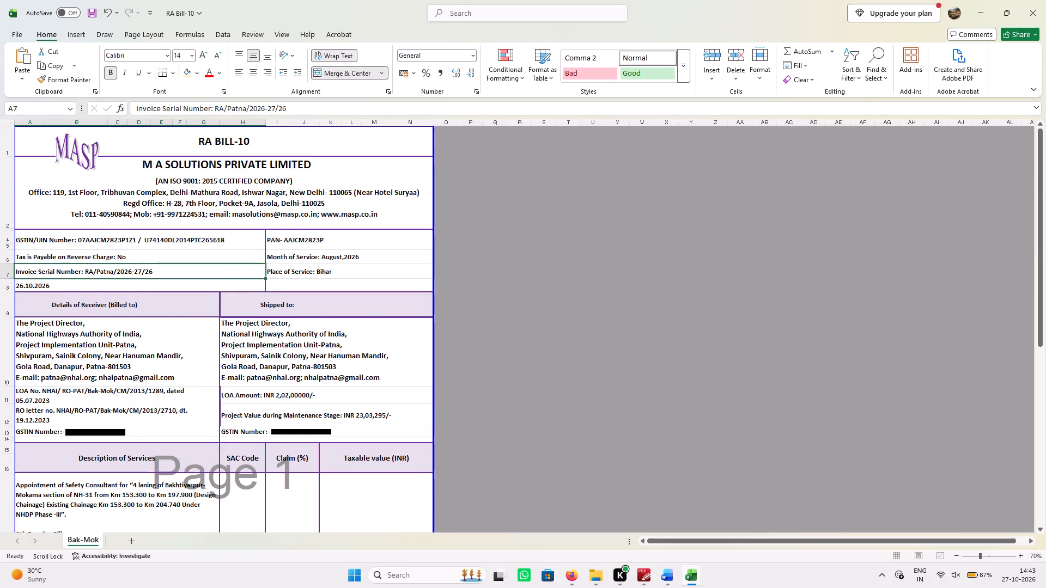
scroll(157, 294, "down", 1)
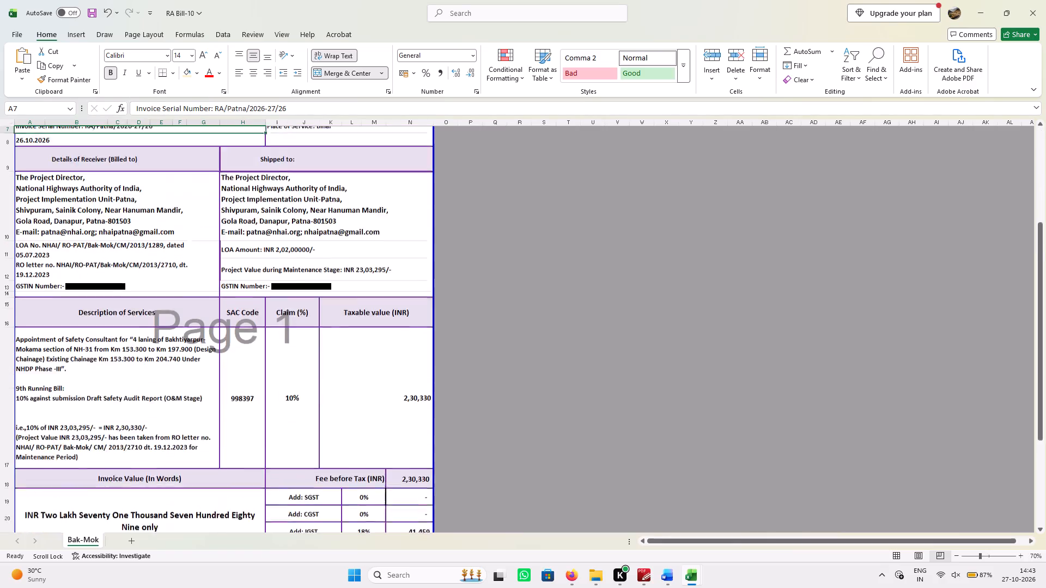